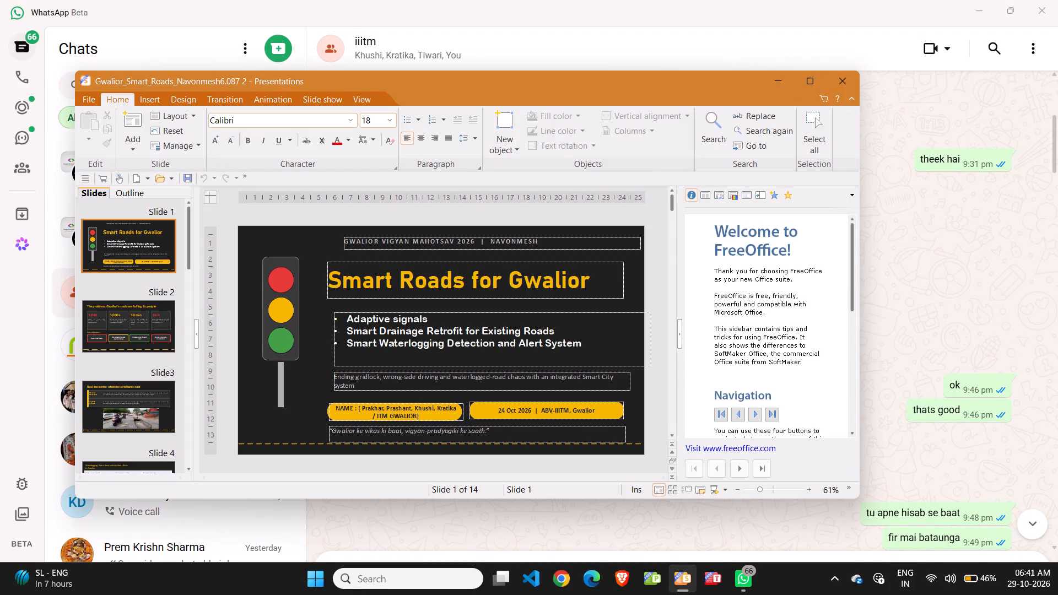
Maximize the presentation window and collapse the welcome sidebar beside the slide.
left_click(807, 74)
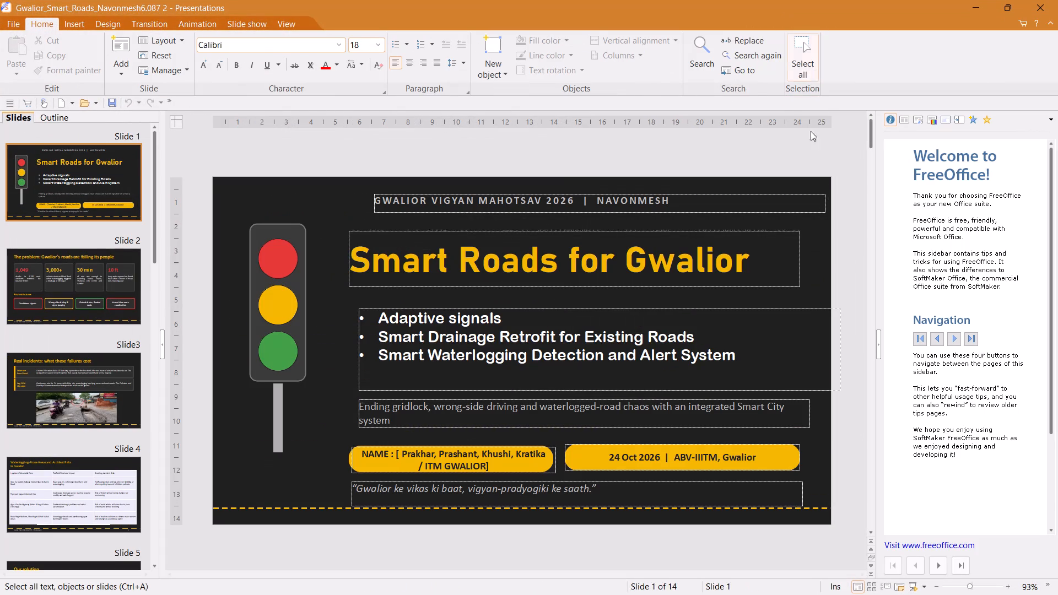
left_click(878, 347)
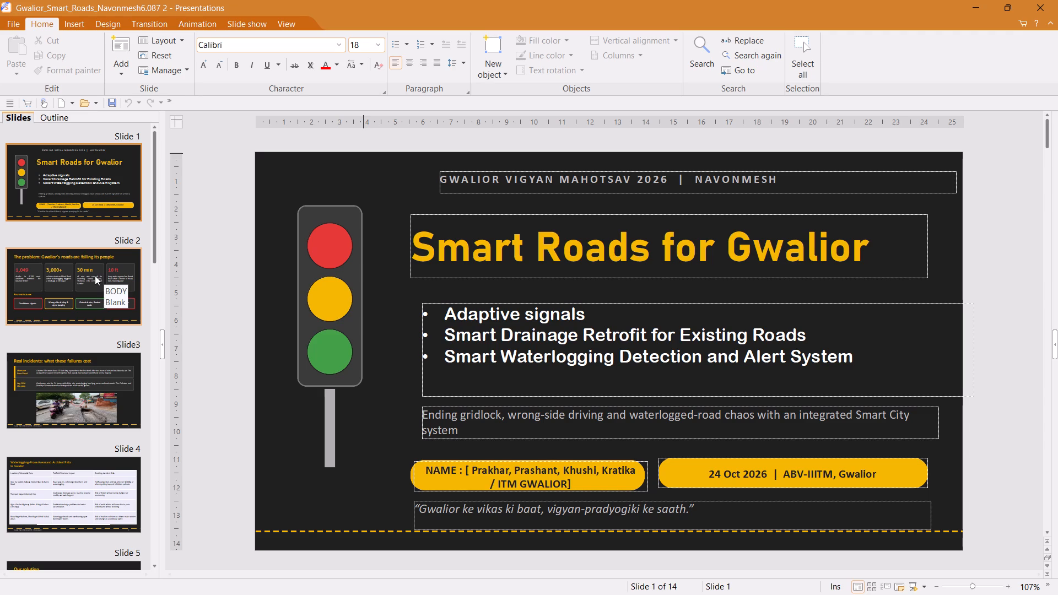
left_click(106, 308)
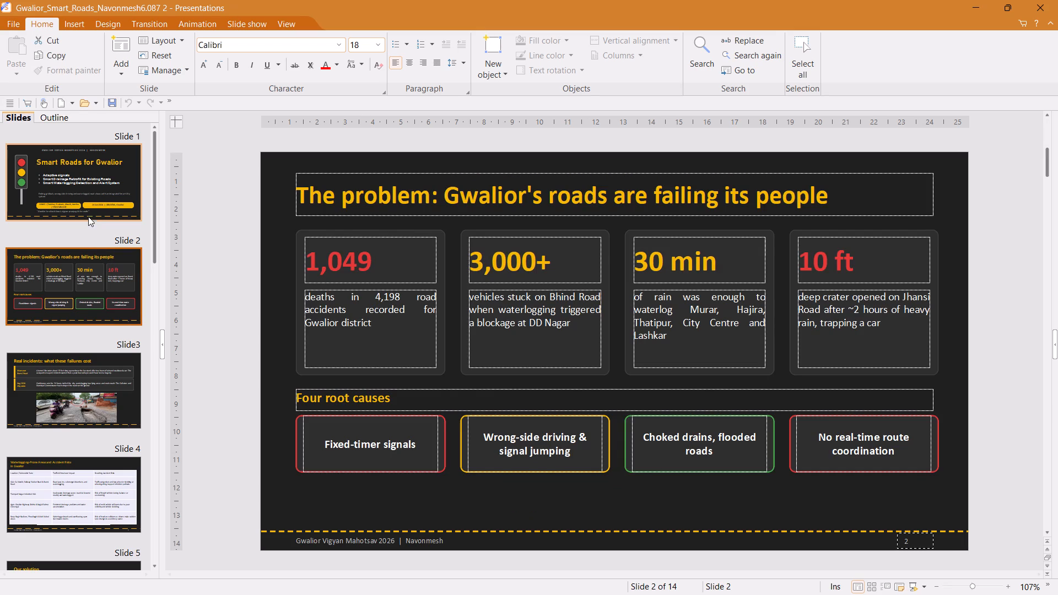
left_click(89, 206)
left_click(236, 270)
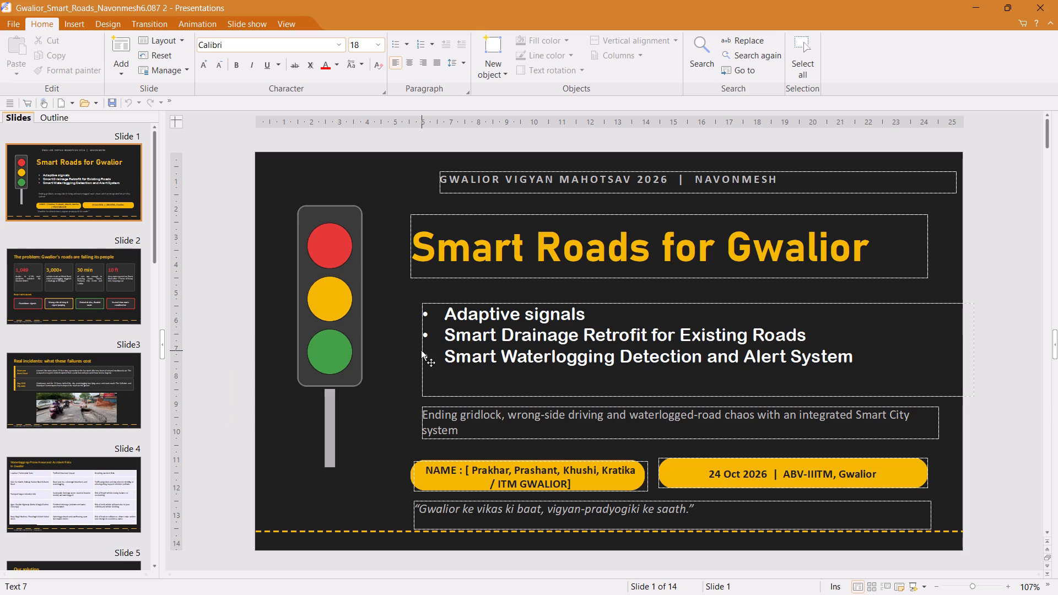
left_click(404, 350)
left_click(63, 118)
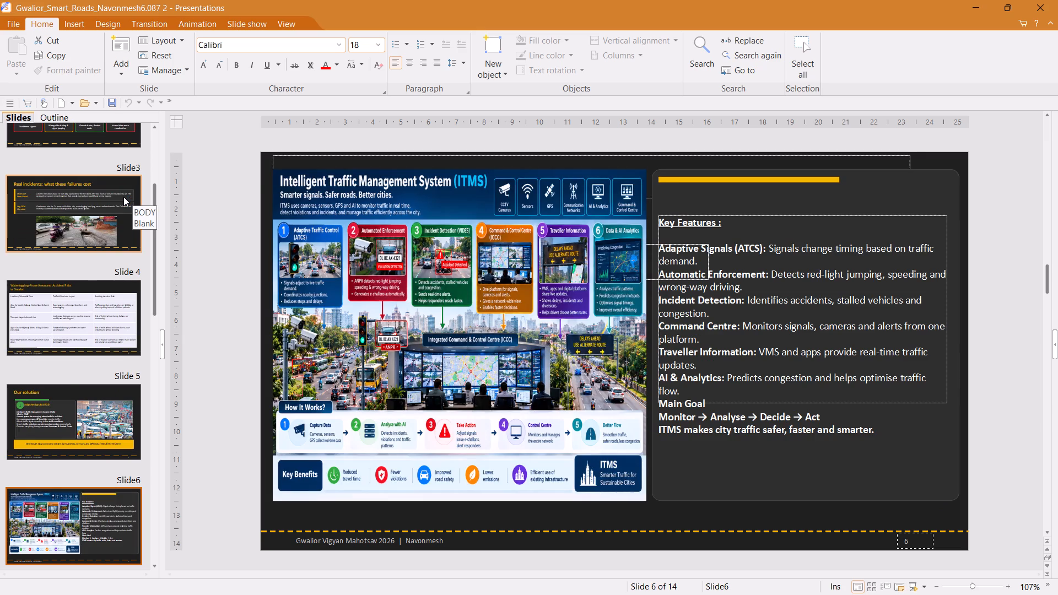
key("Down")
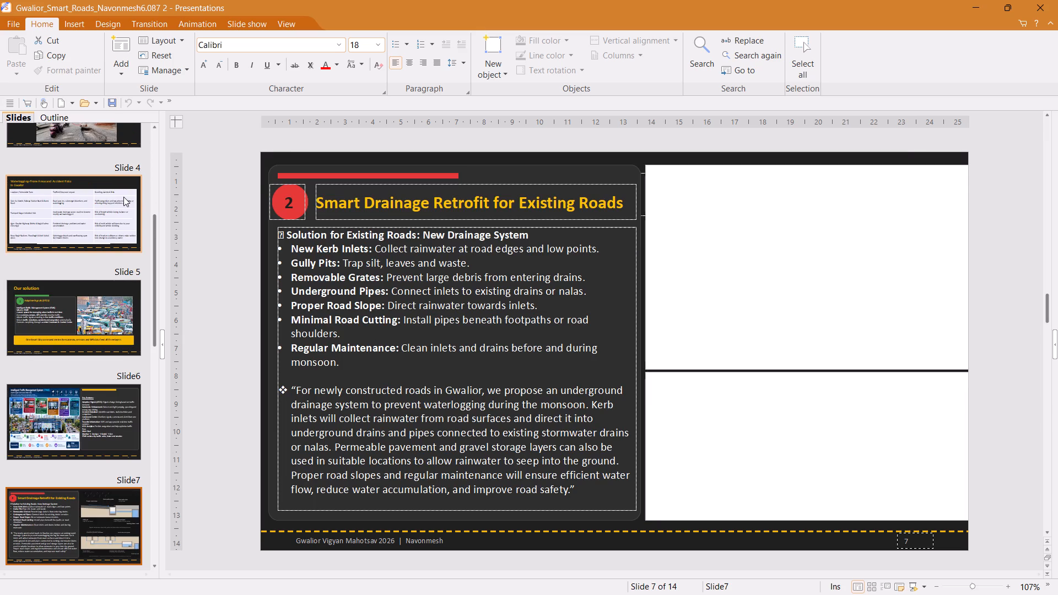
key("Down")
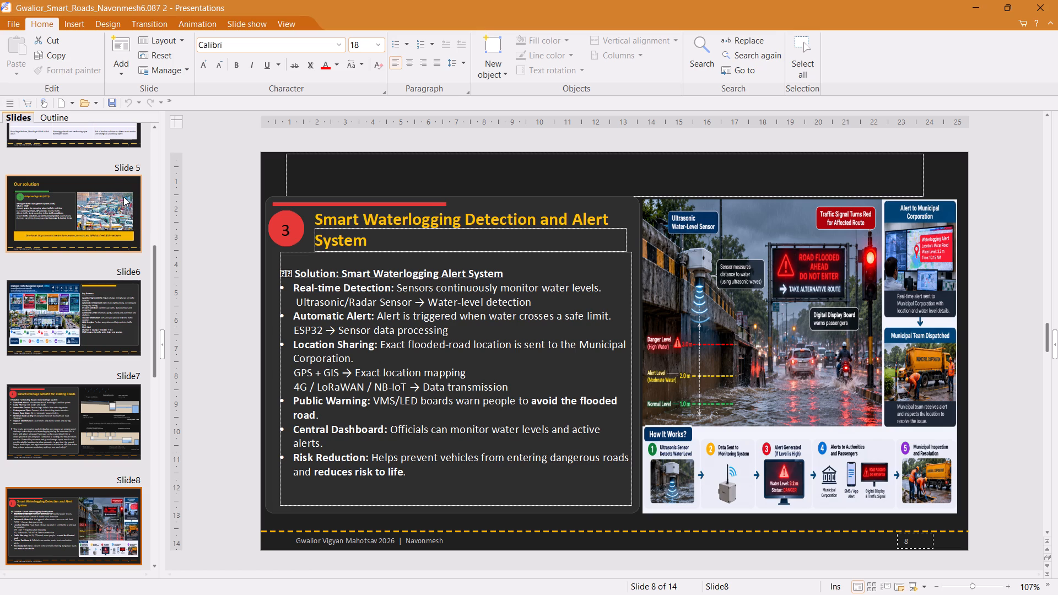
key("Down")
key("Down")
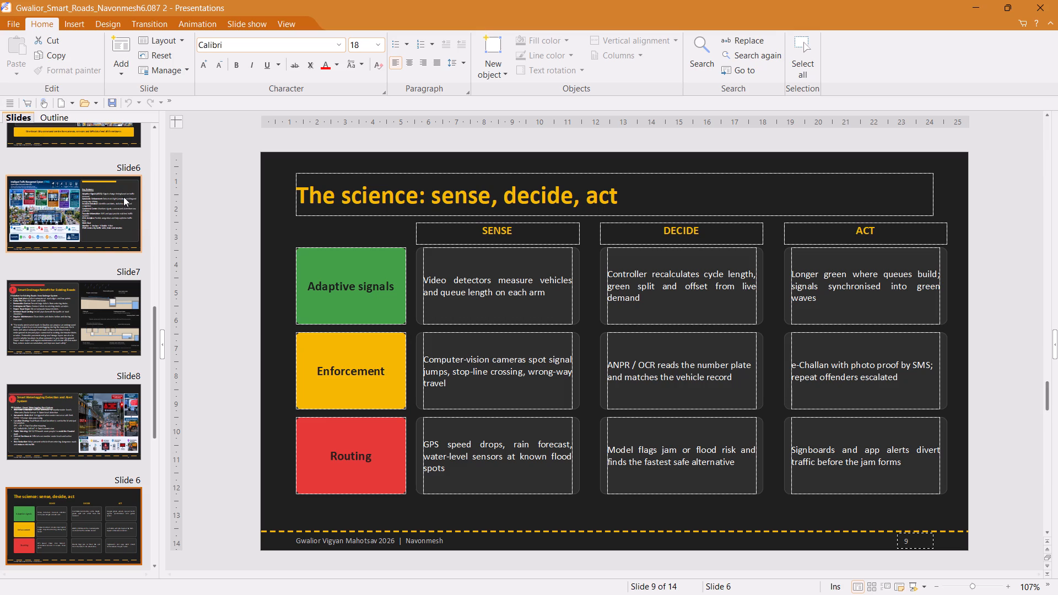
key("Down")
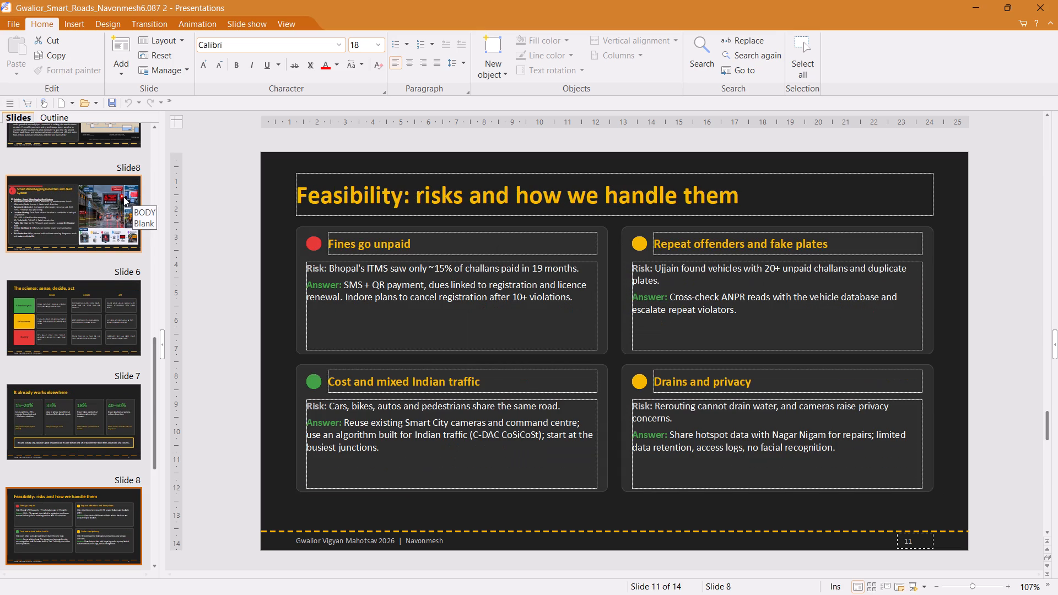
key("Down")
key("Down")
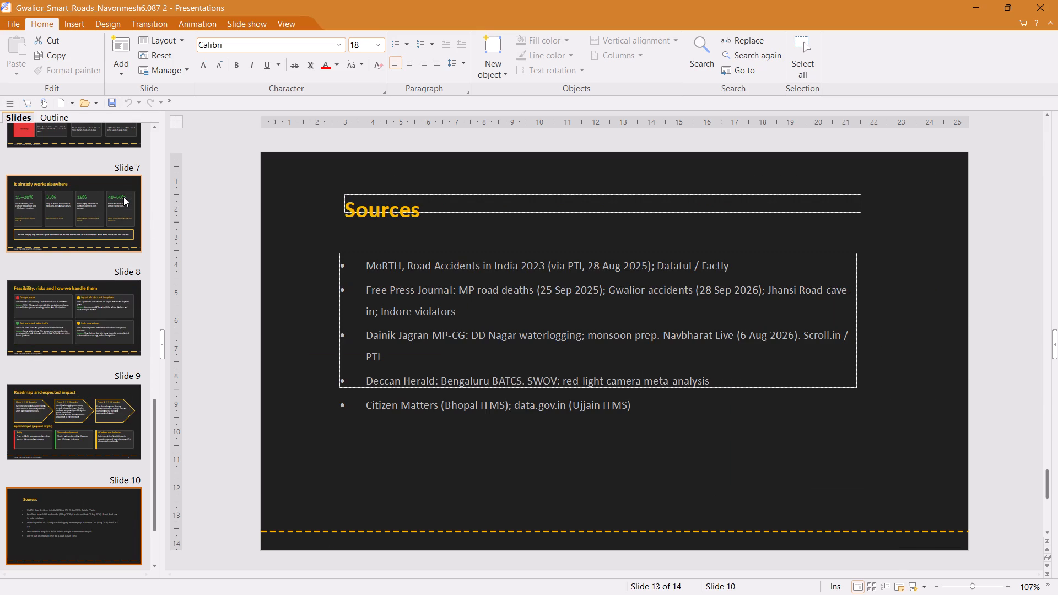
key("Down")
key("Down")
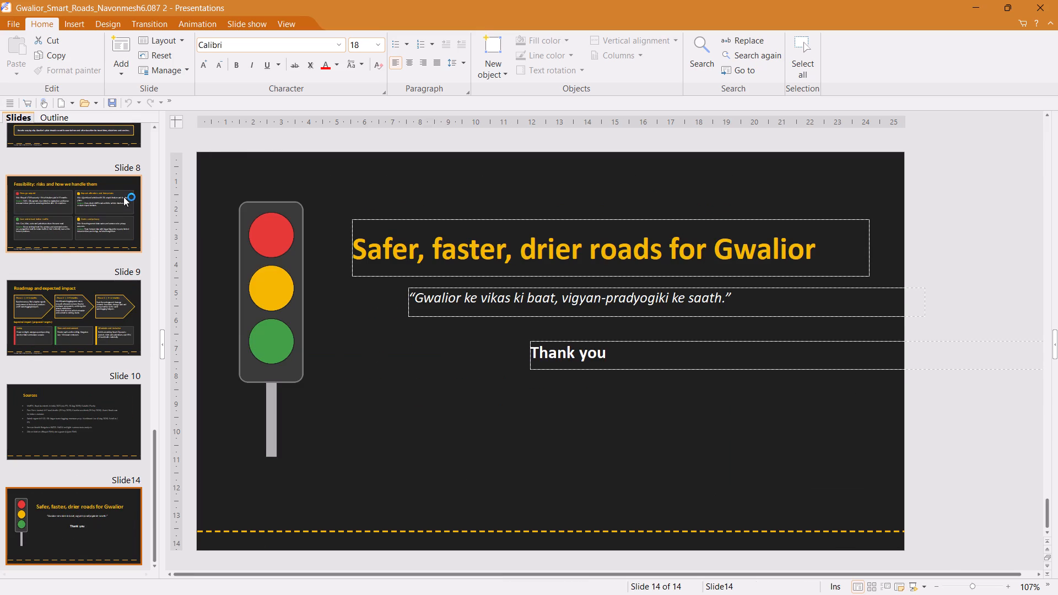
Print all slides as one copy in colour with Microsoft Print to PDF.
left_click(17, 22)
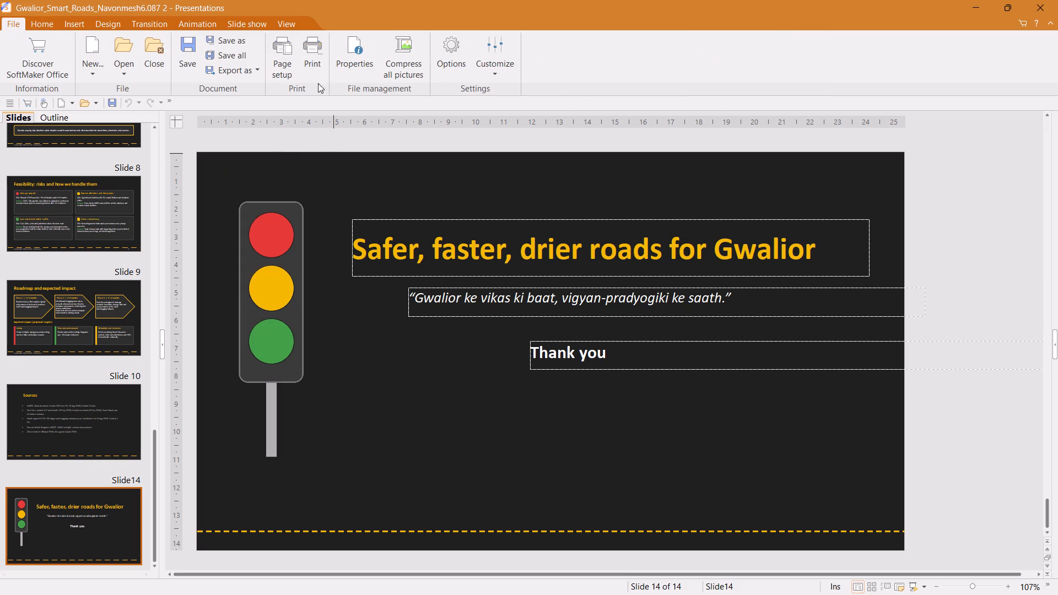
left_click(313, 55)
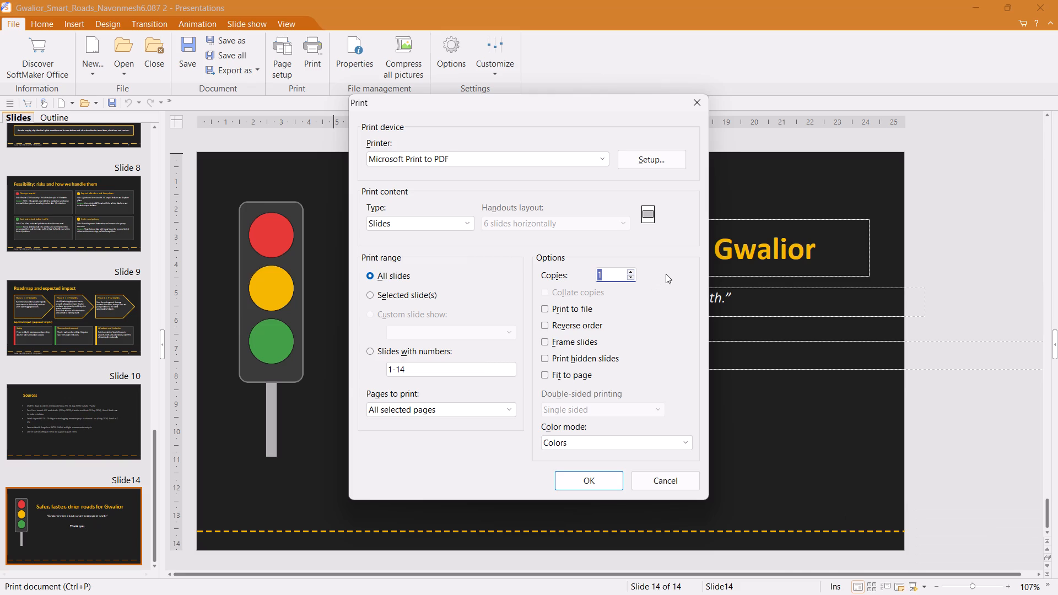
left_click(586, 478)
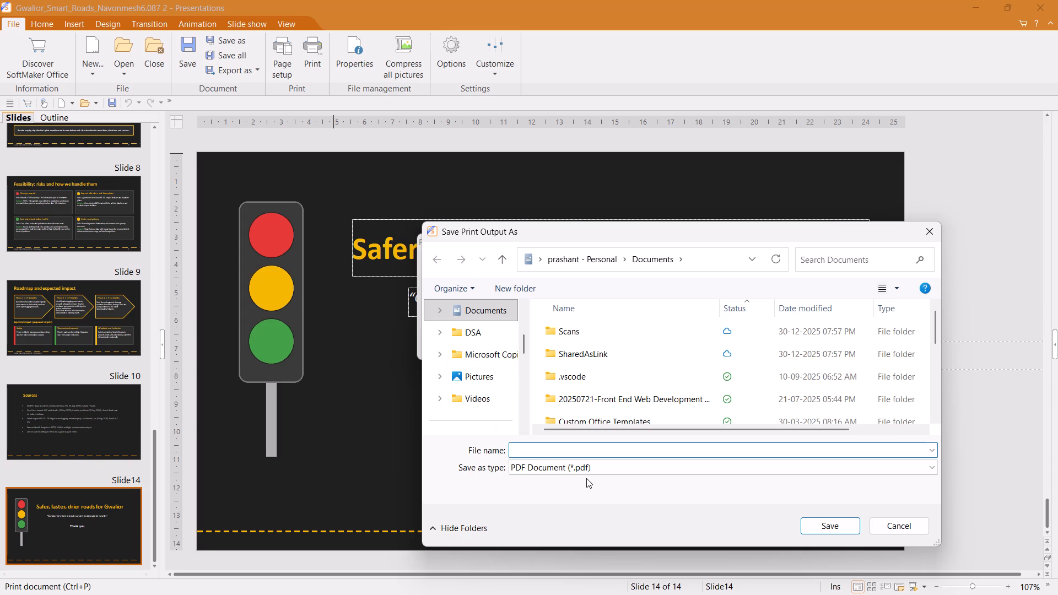
Save the print output as a PDF document named iiitm in the Desktop folder.
scroll(488, 322, "up", 1)
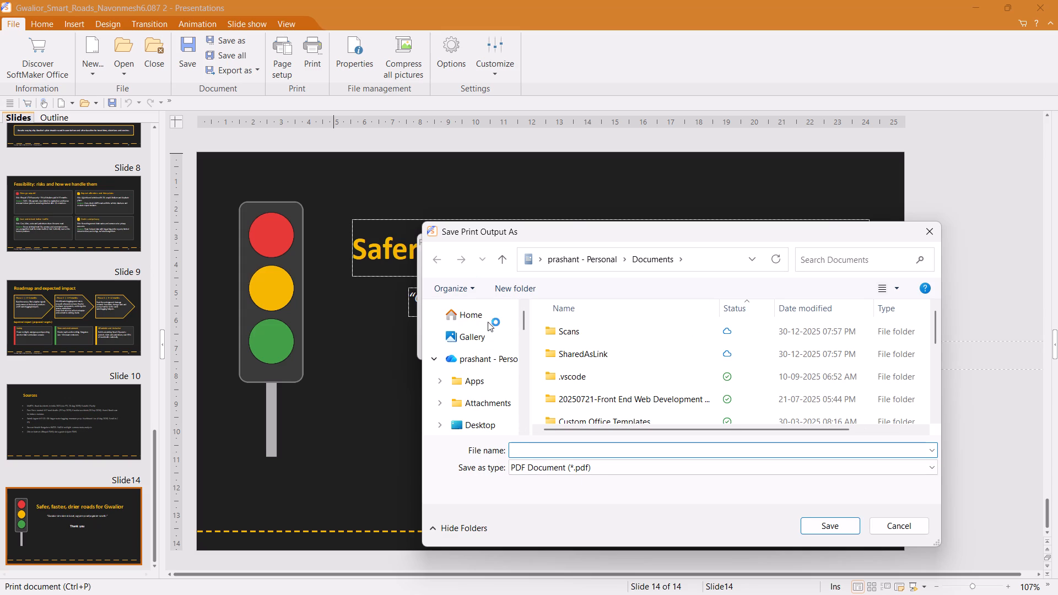
scroll(488, 322, "up", 1)
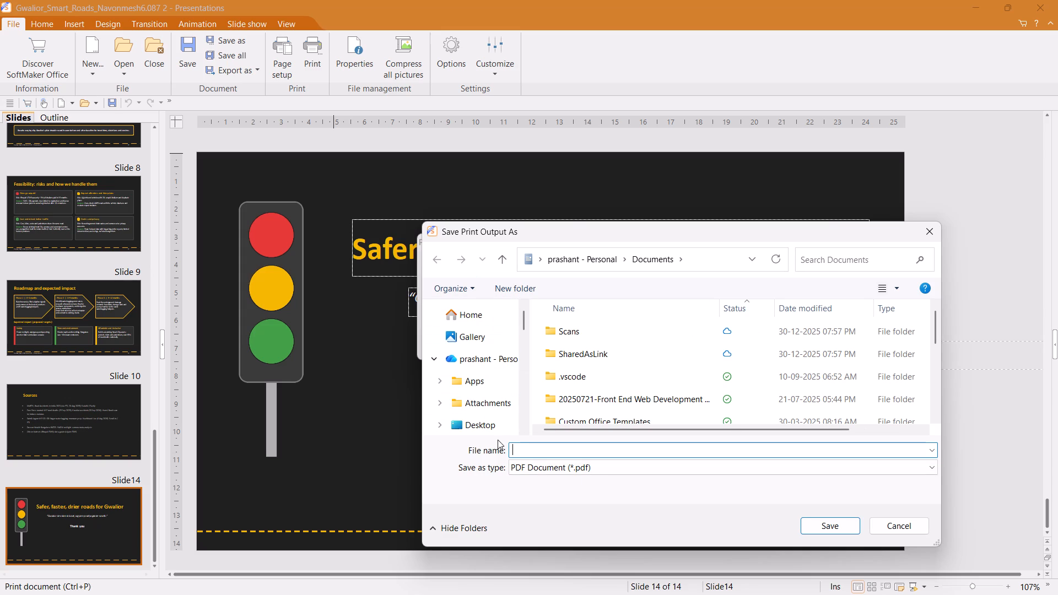
left_click(499, 431)
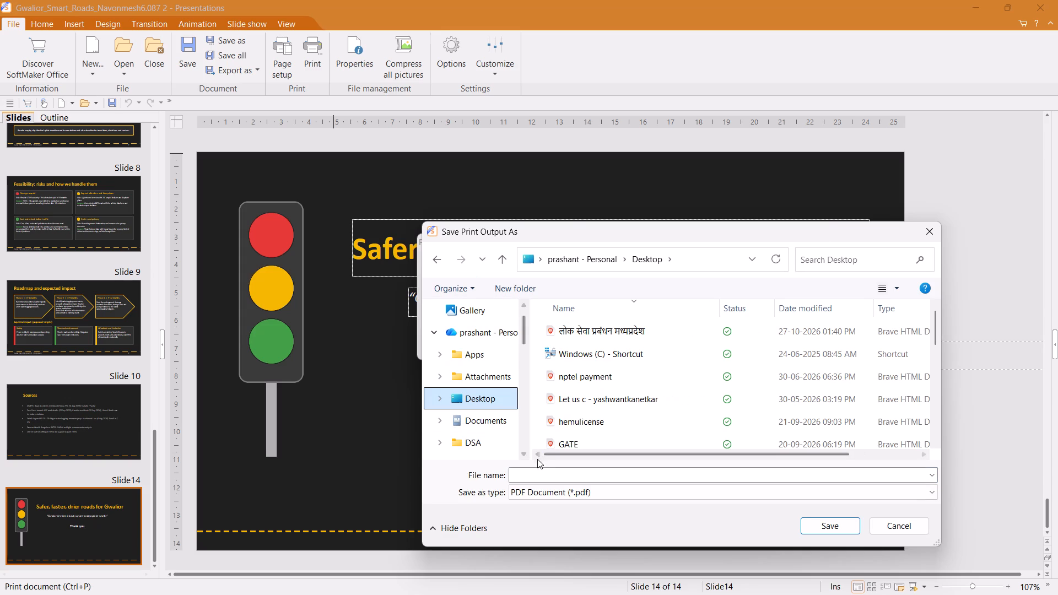
left_click(542, 475)
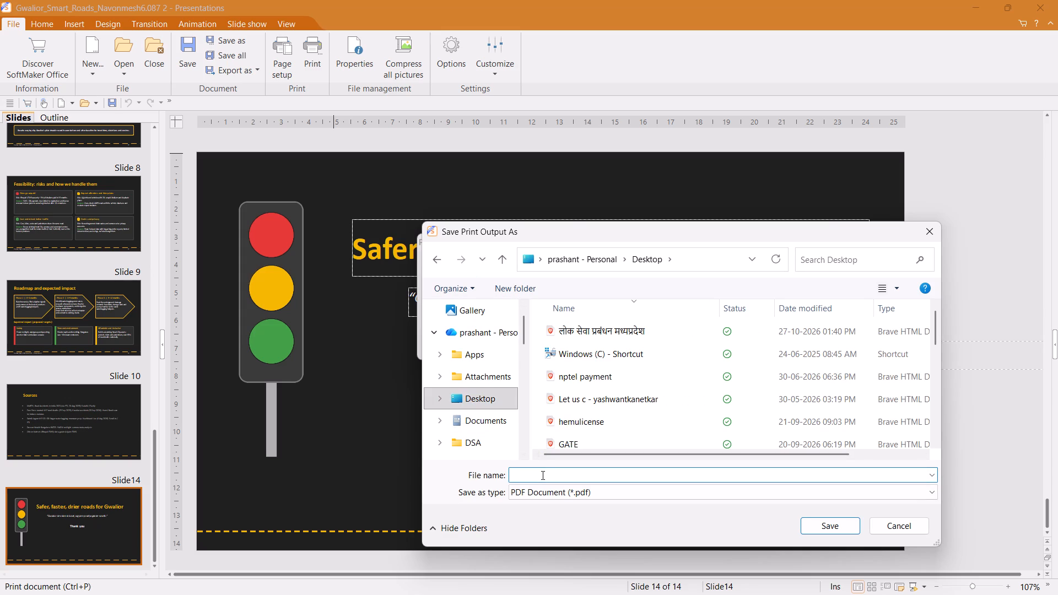
type("iiitm")
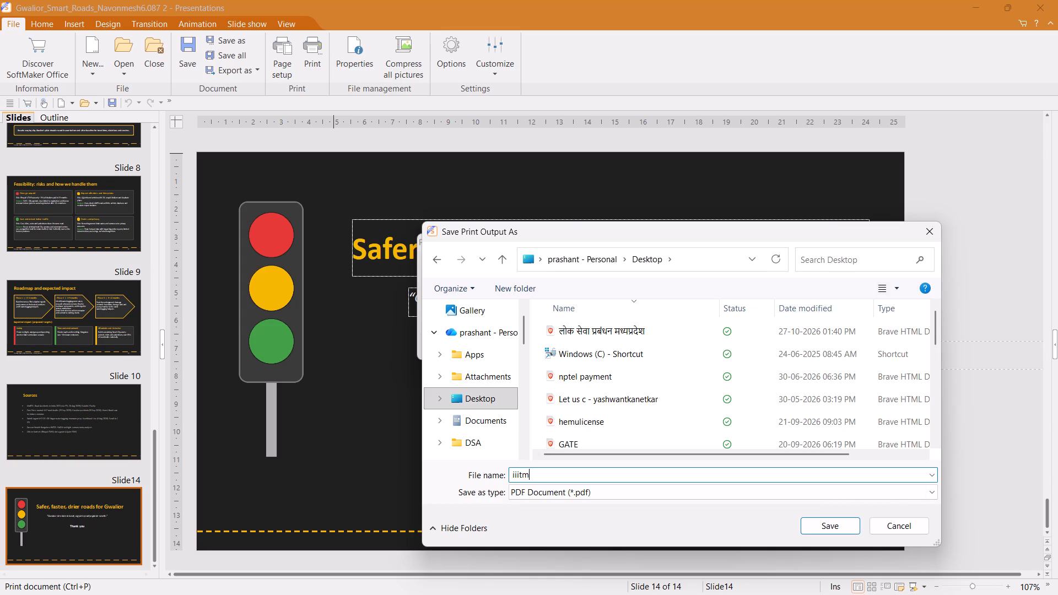
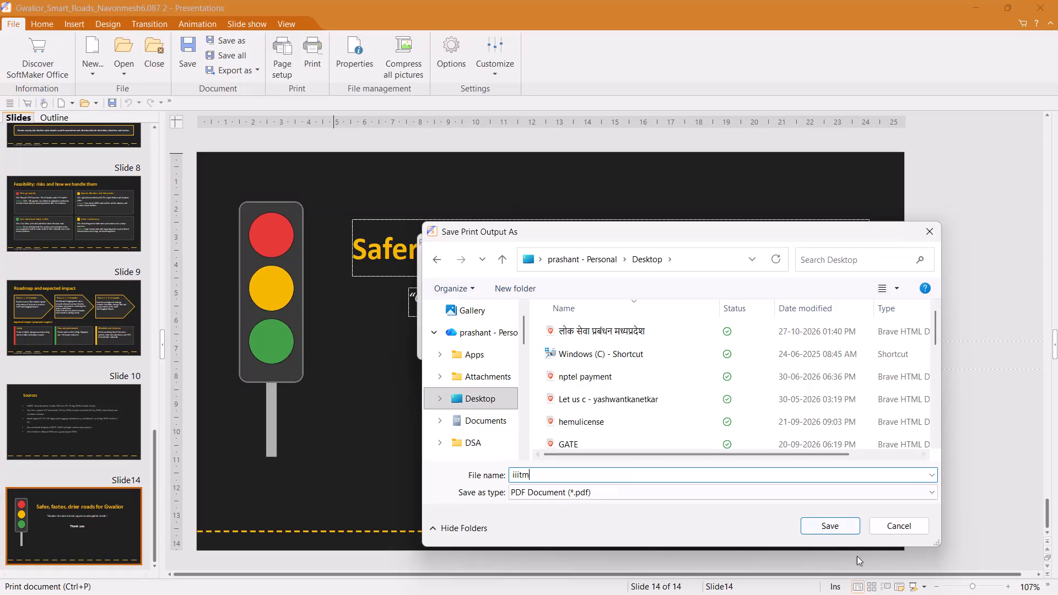
Save the print output to the Desktop as the PDF document iiitm.
left_click(830, 527)
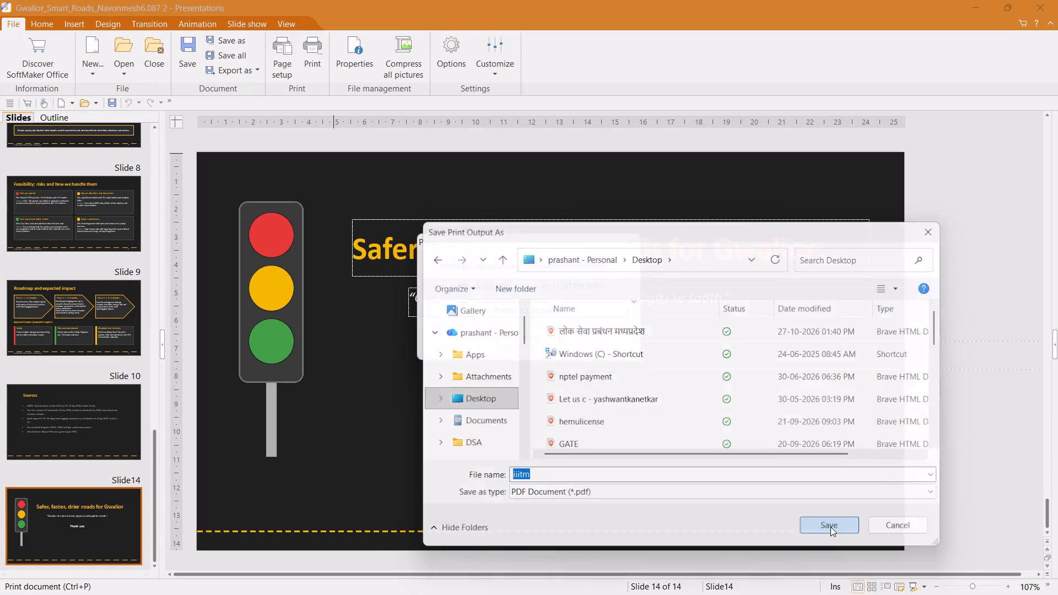
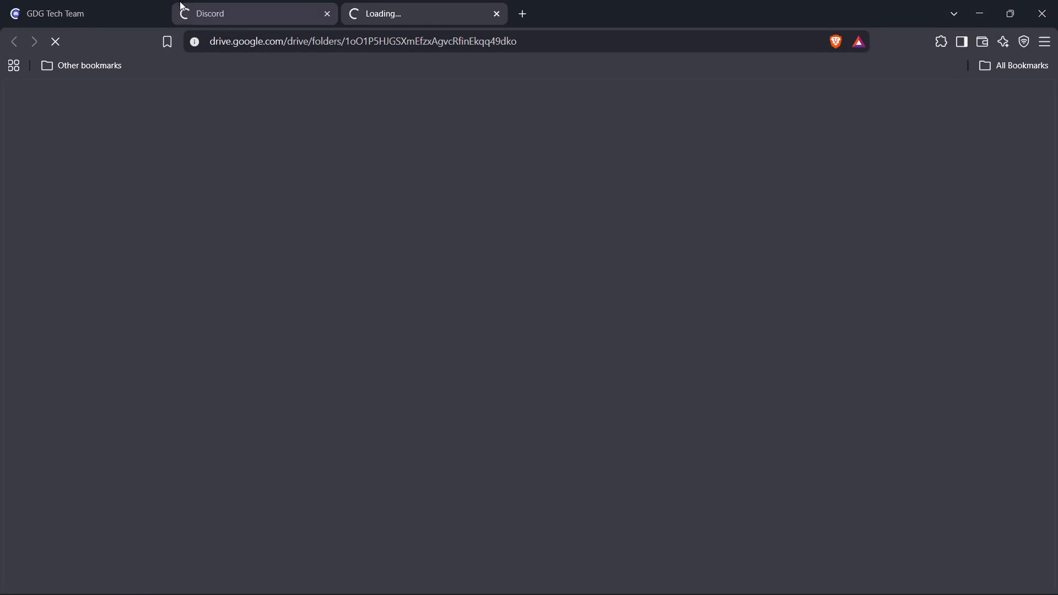
In the Brave browser, close the GDG Tech Team and Discord tabs, keeping the Google Drive one.
left_click(159, 18)
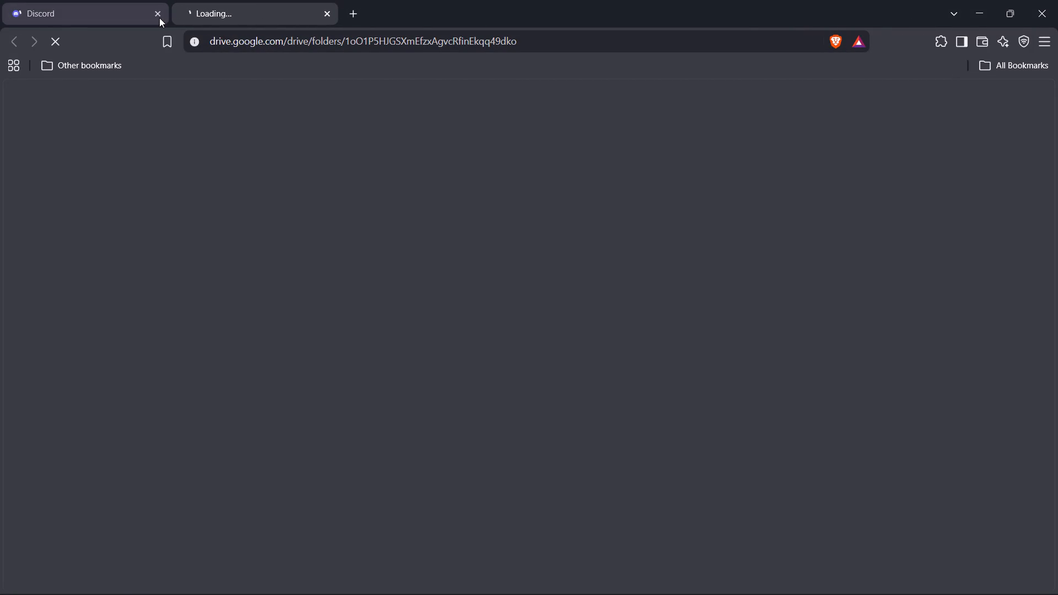
left_click(159, 18)
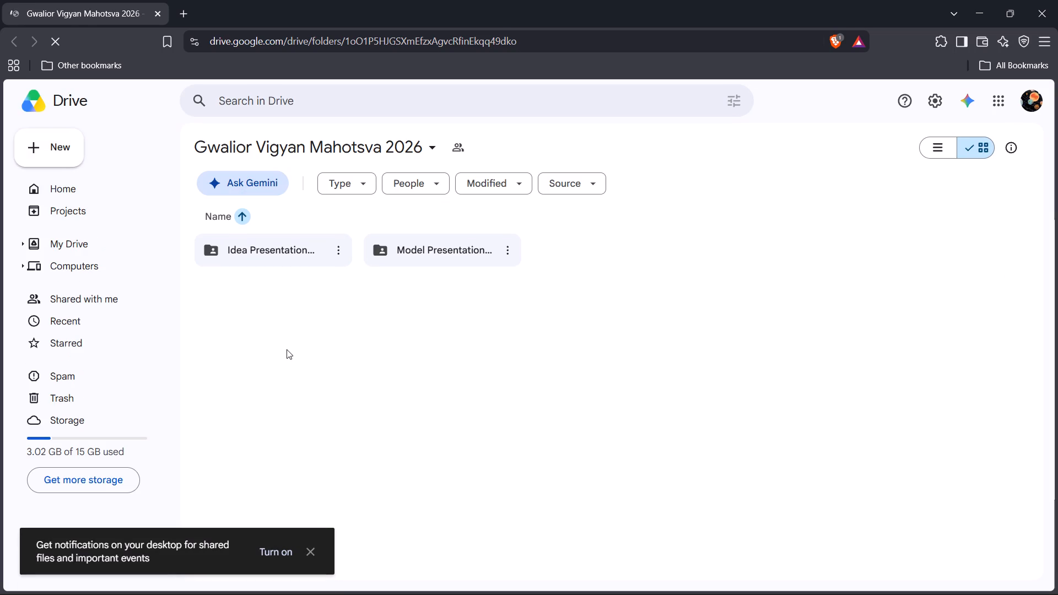
Open the Idea Presentation folder inside Gwalior Vigyan Mahotsva 2026 and dismiss the Gemini offer banner.
left_click(278, 325)
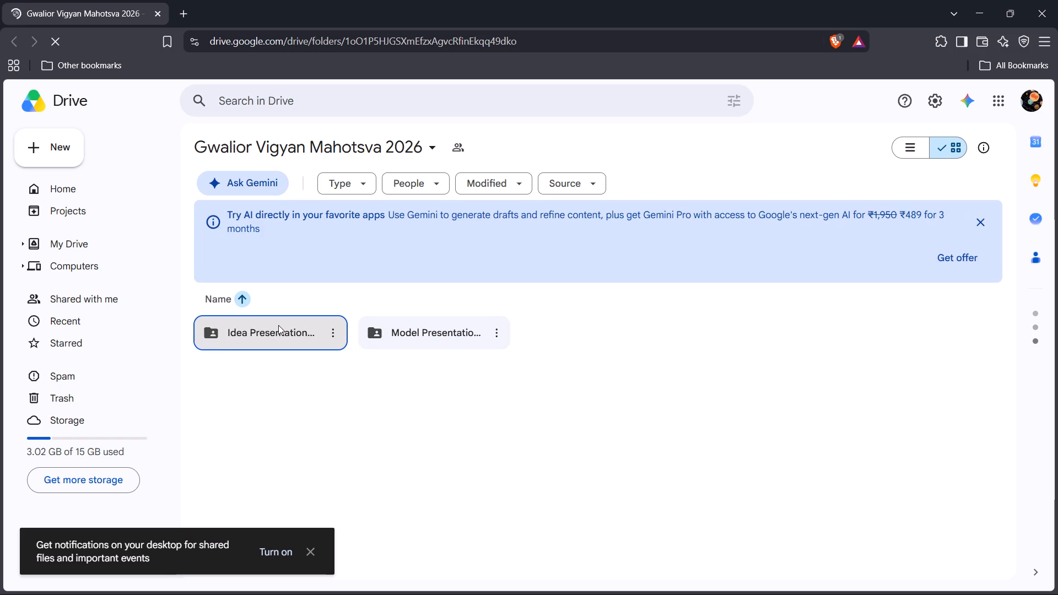
triple_click(278, 325)
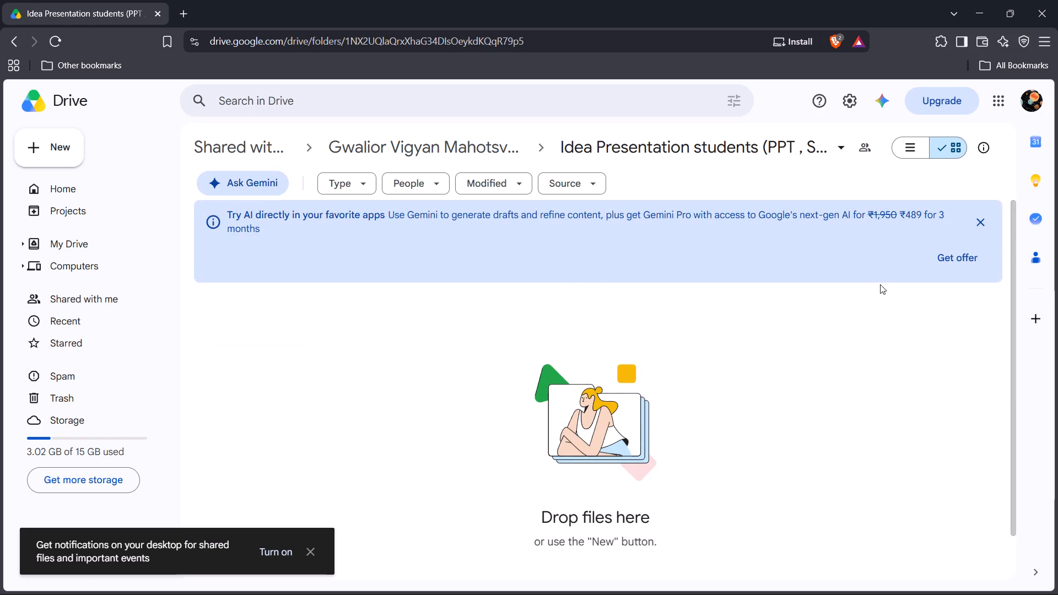
left_click(983, 218)
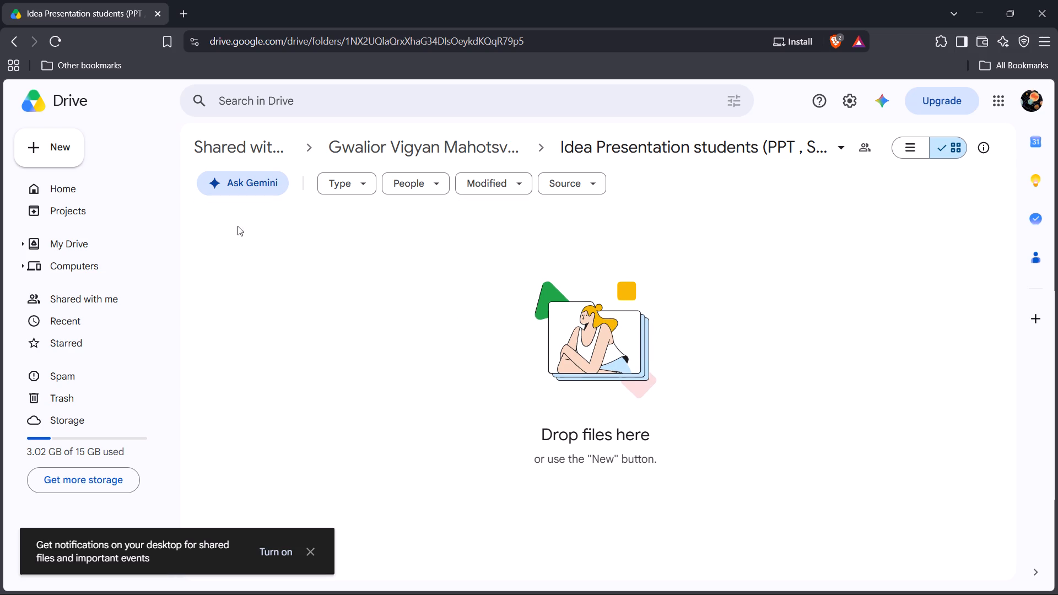
Upload the iiitm PDF from the Desktop into the Idea Presentation students folder.
left_click(66, 144)
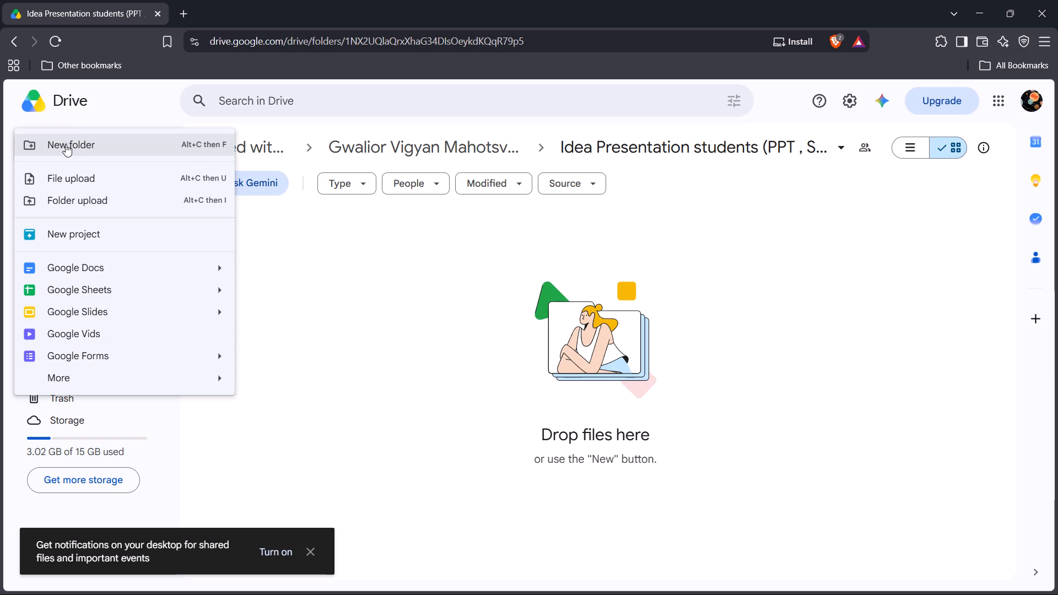
left_click(71, 173)
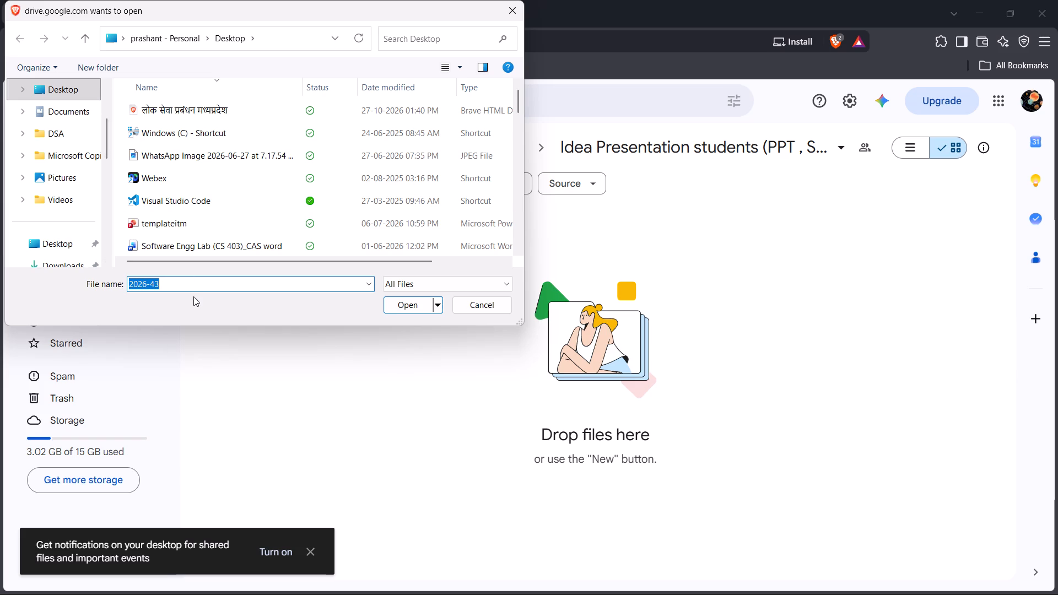
key("BackSpace")
type("iitm")
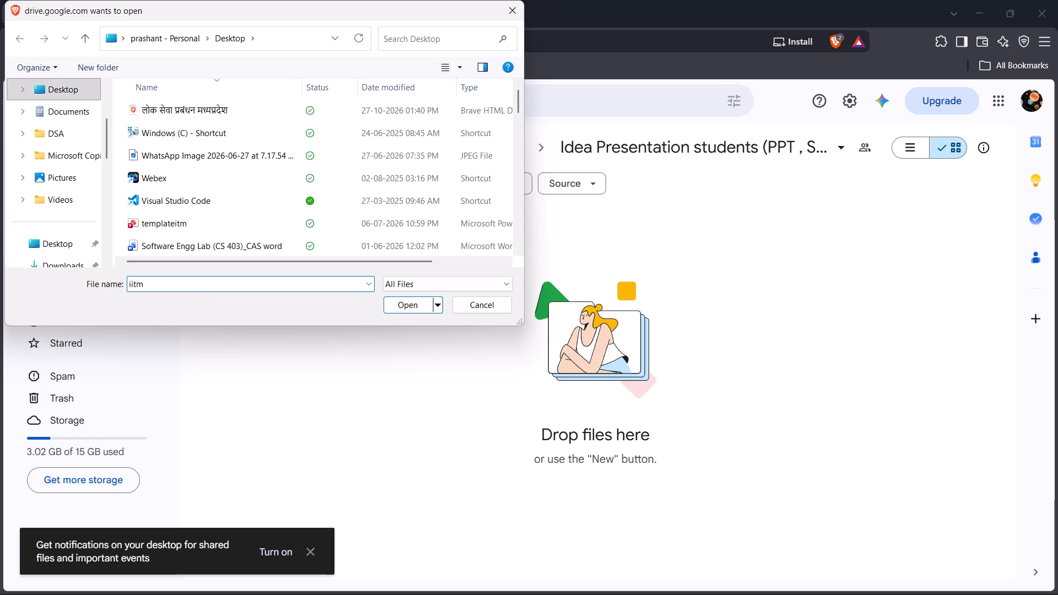
left_click(413, 284)
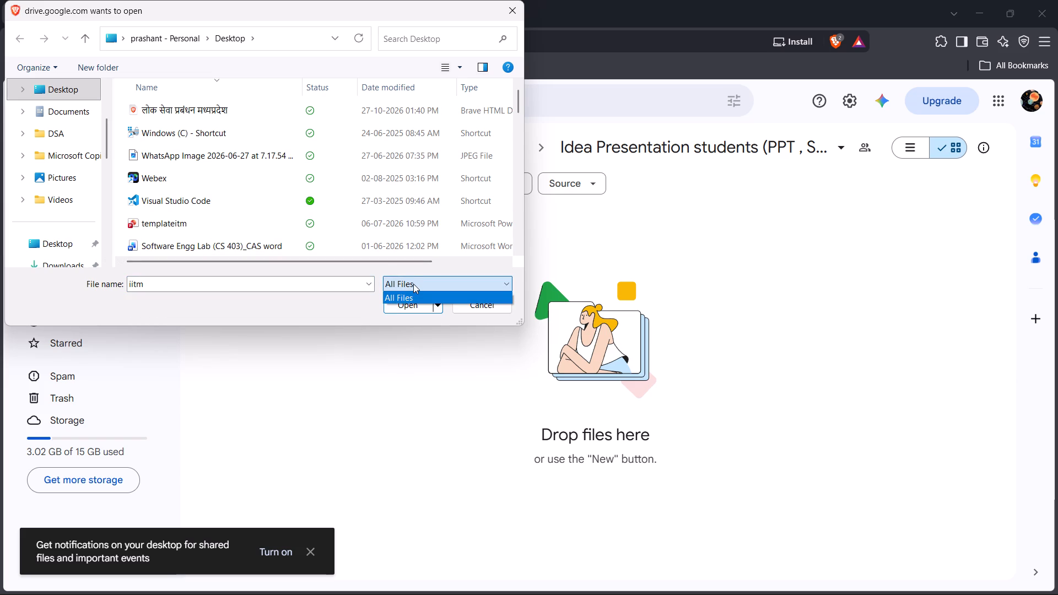
left_click(412, 294)
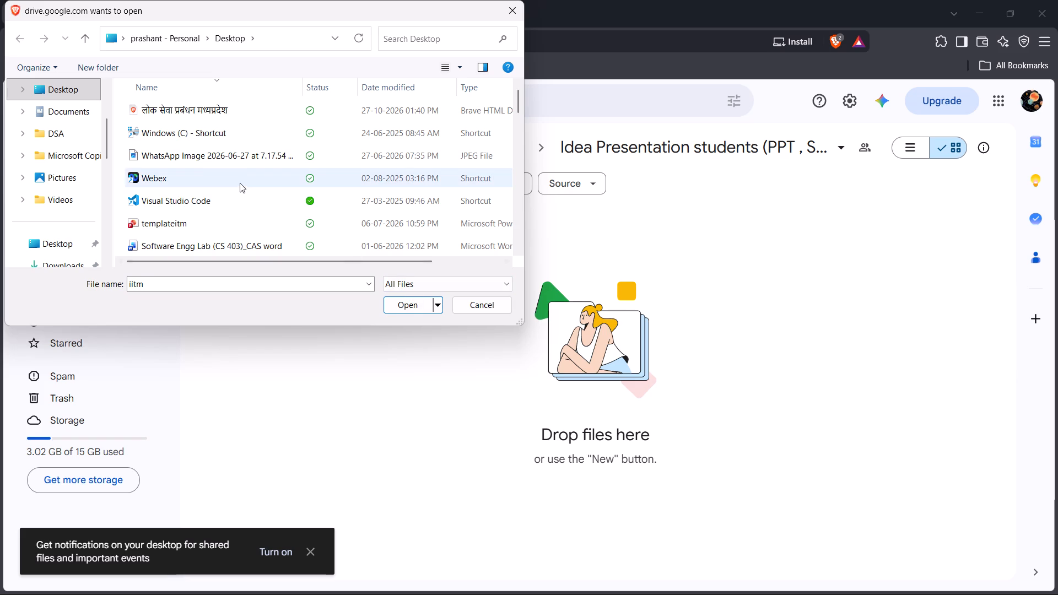
scroll(240, 183, "down", 3)
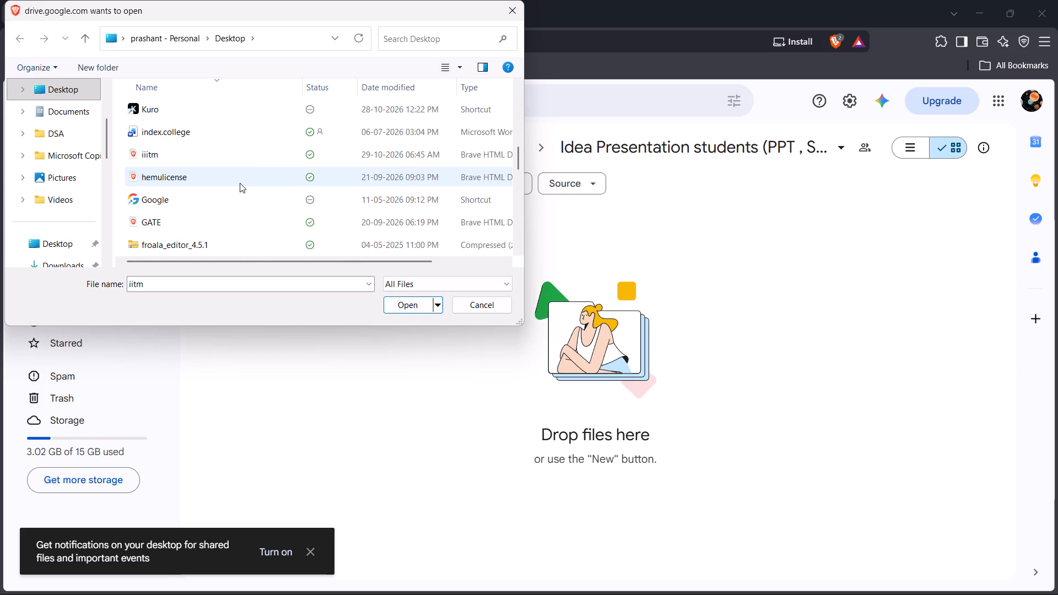
scroll(240, 183, "down", 1)
left_click(261, 158)
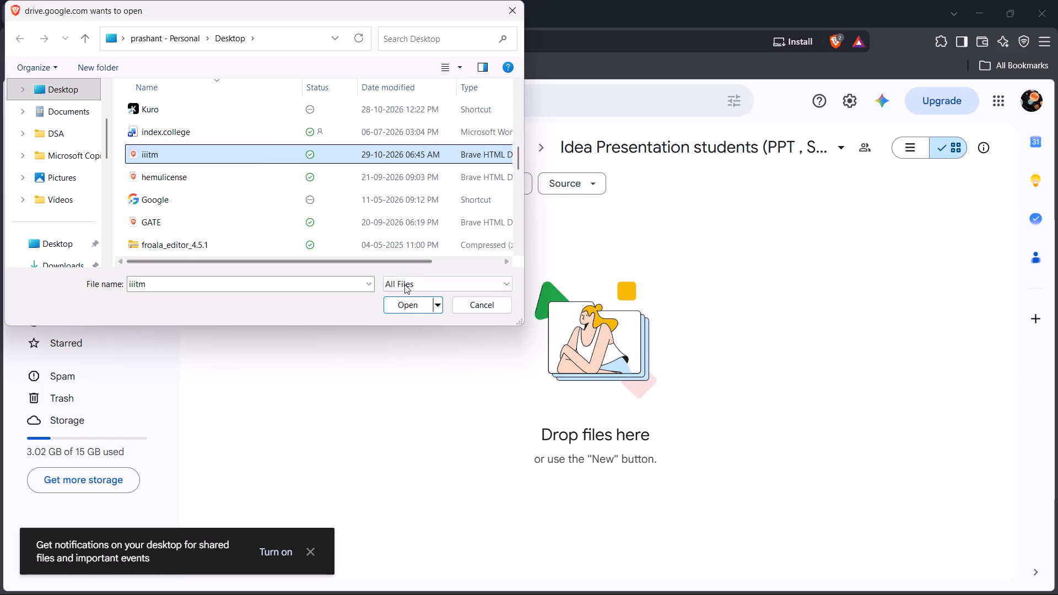
left_click(413, 302)
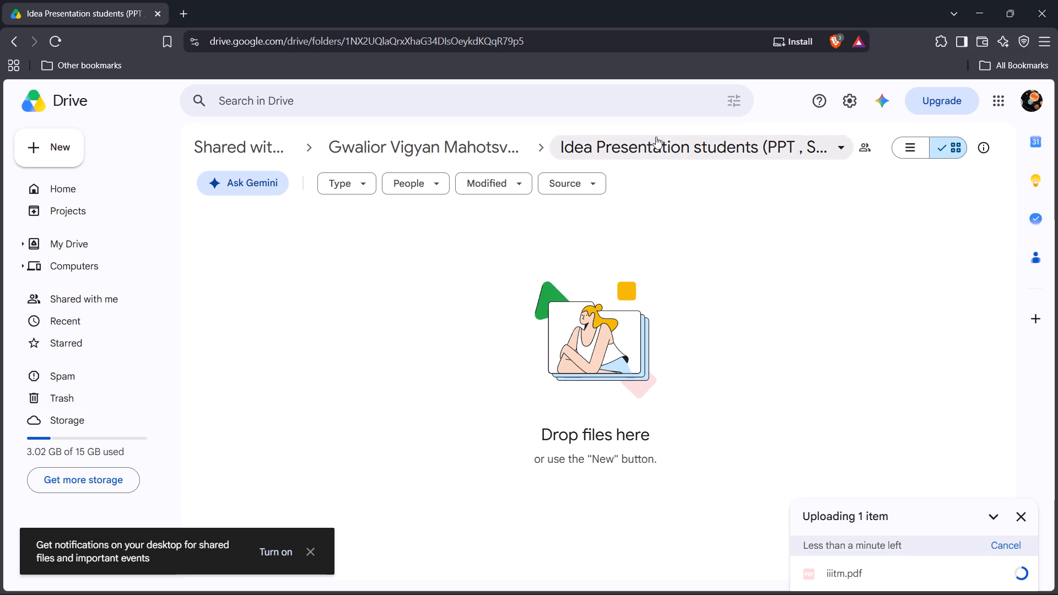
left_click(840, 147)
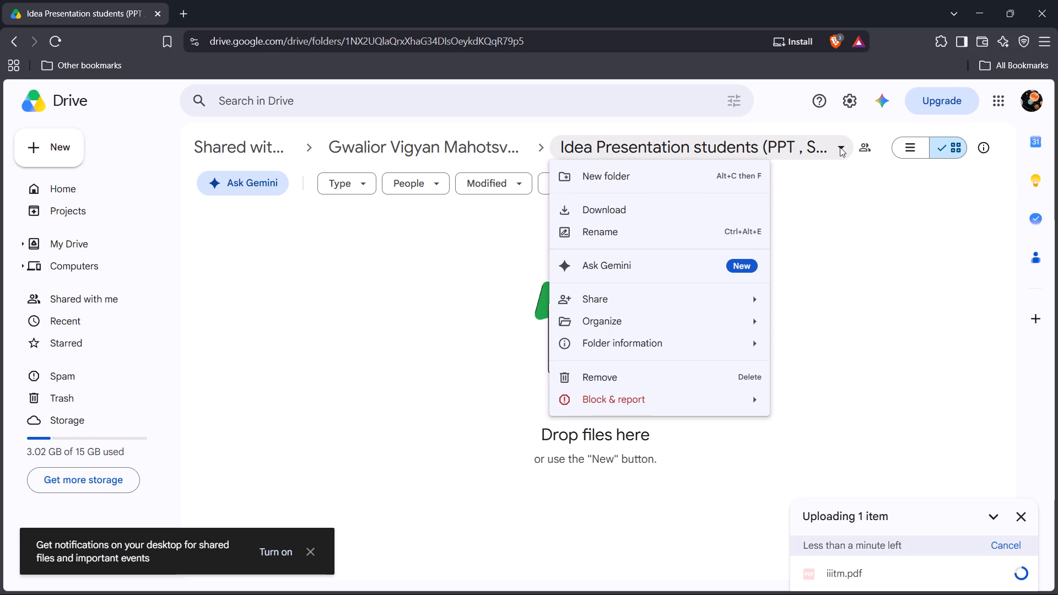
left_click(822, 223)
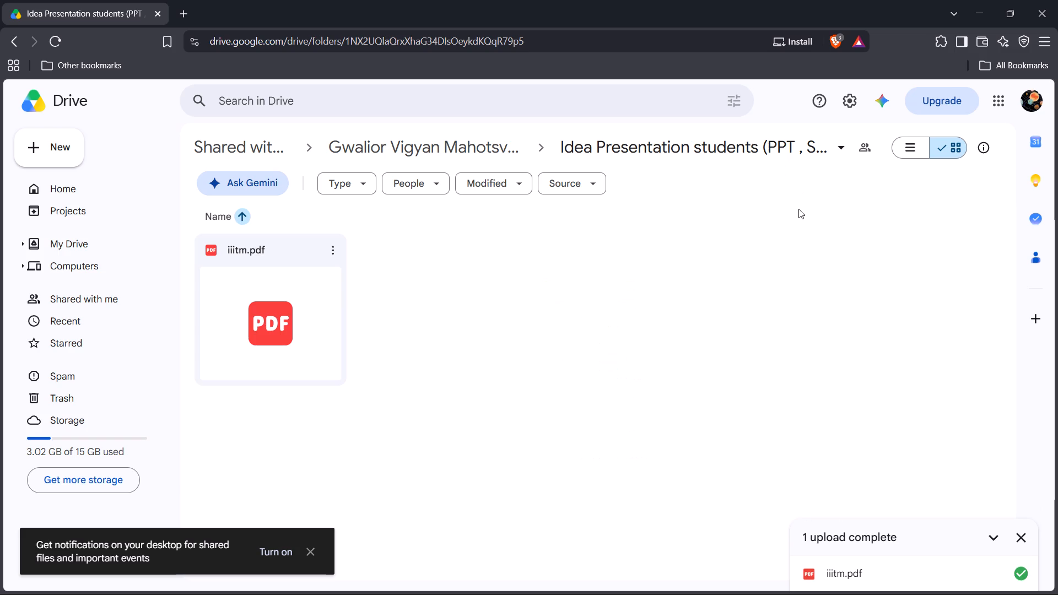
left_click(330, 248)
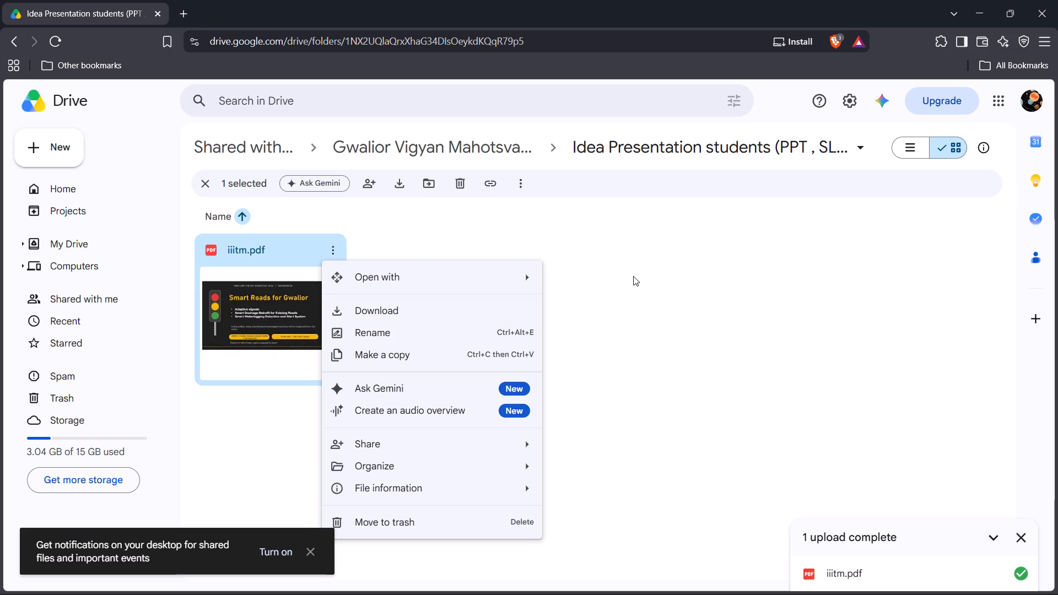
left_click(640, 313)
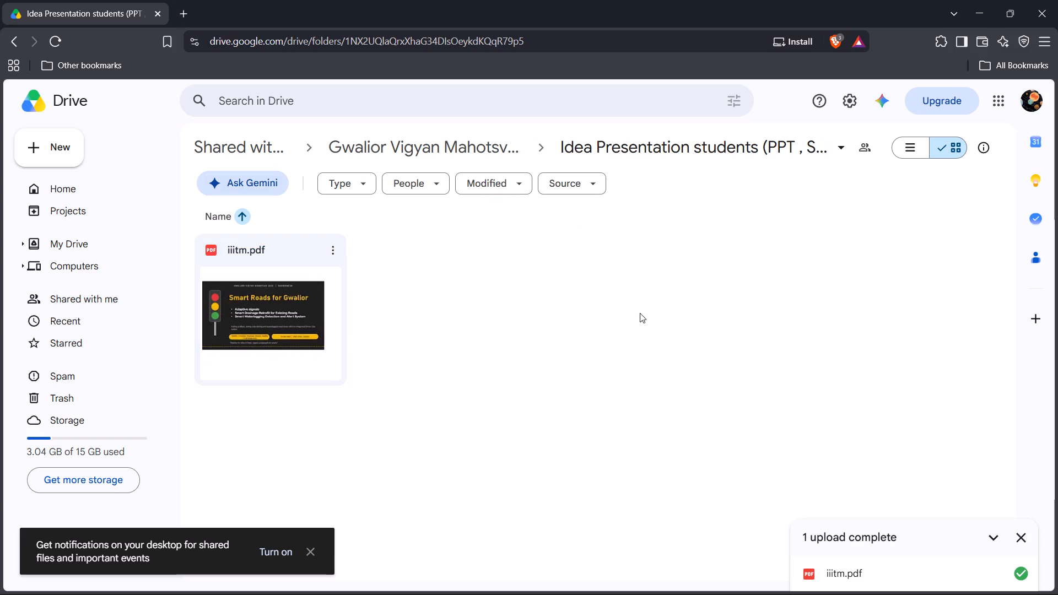
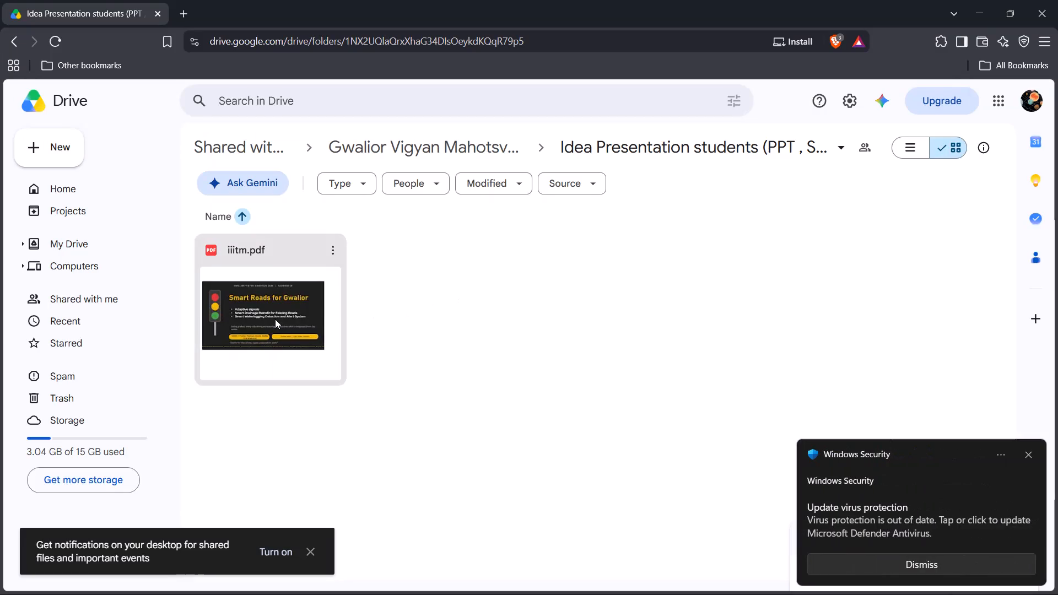
Rename the uploaded iiitm.pdf to the team lead's full name without spaces, keeping the .pdf extension.
left_click(275, 319)
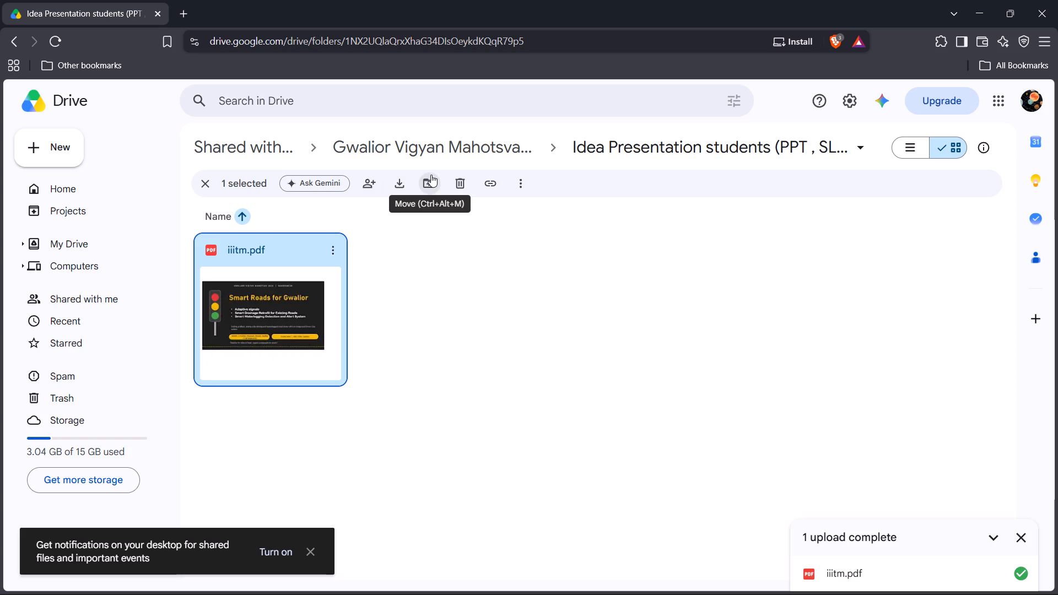
left_click(334, 248)
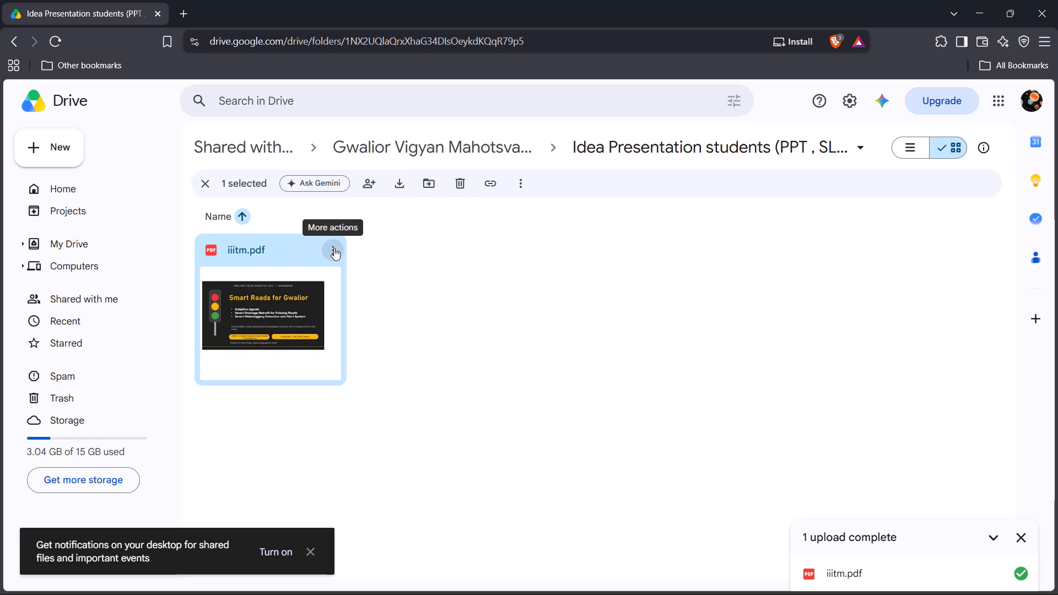
left_click(372, 333)
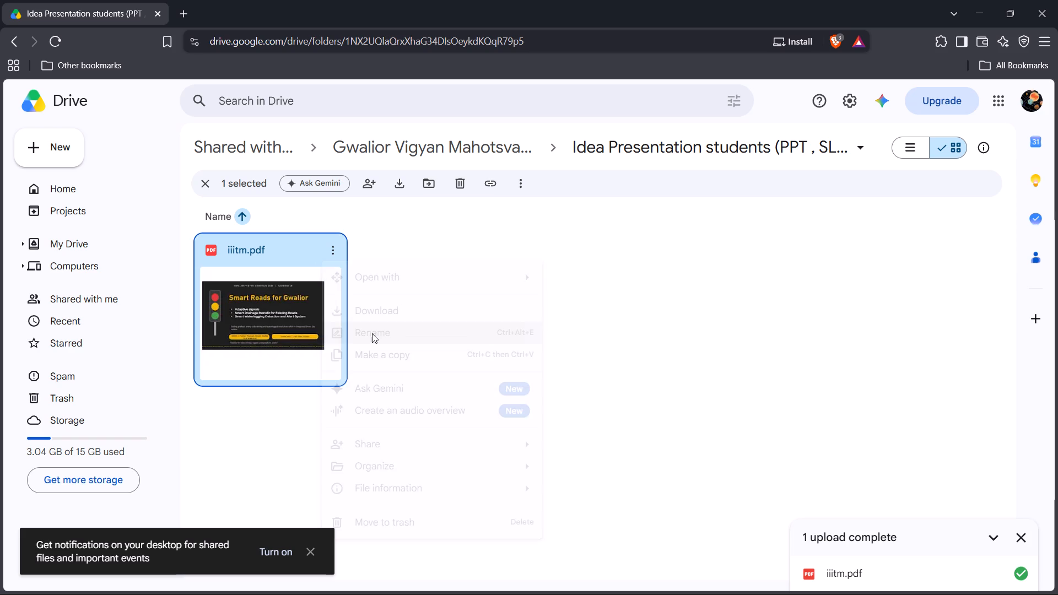
key("BackSpace")
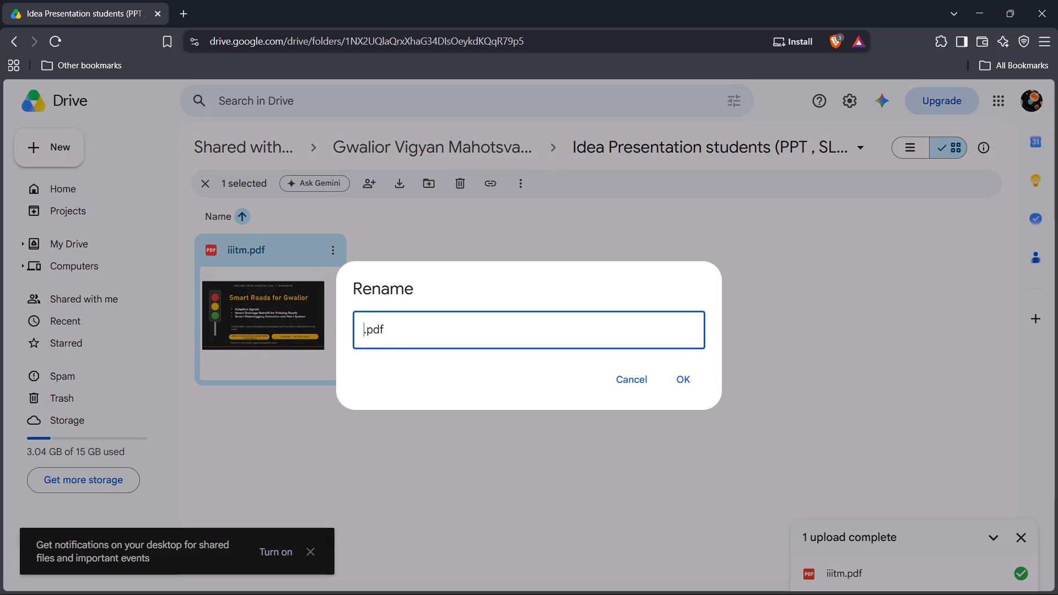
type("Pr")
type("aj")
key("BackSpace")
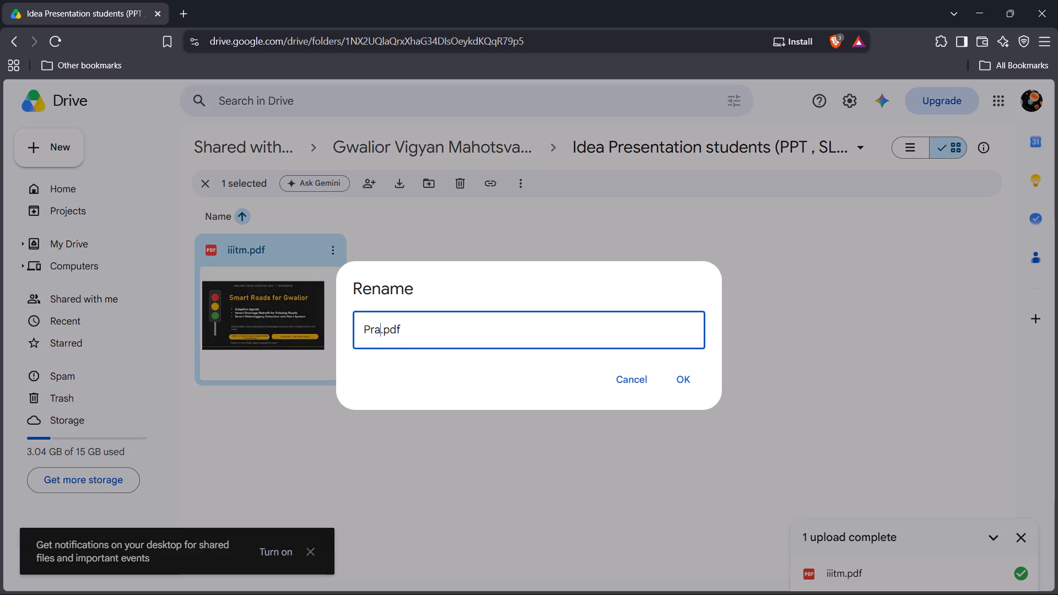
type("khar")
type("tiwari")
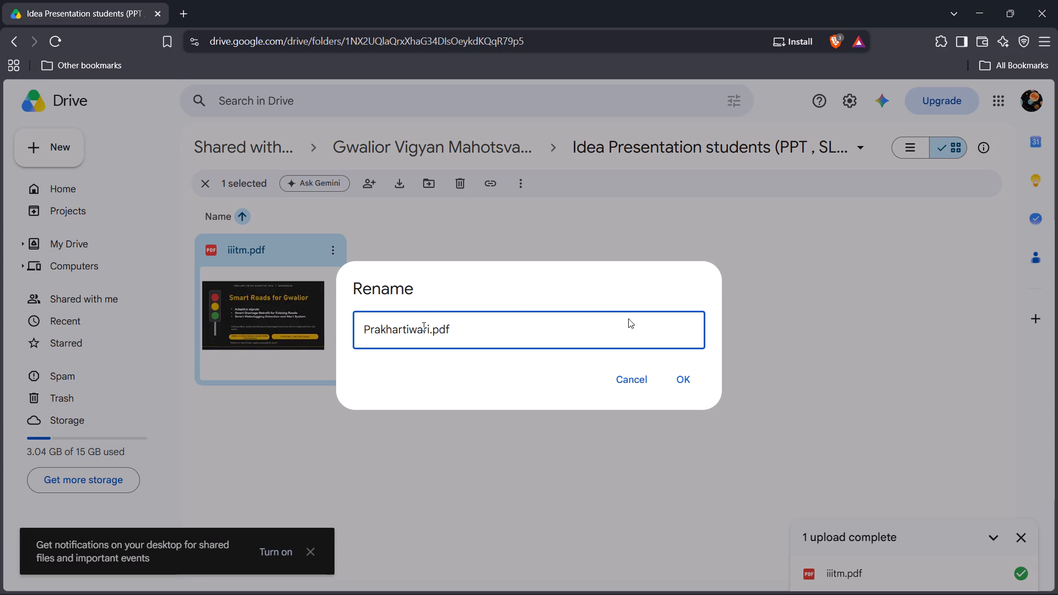
left_click(683, 380)
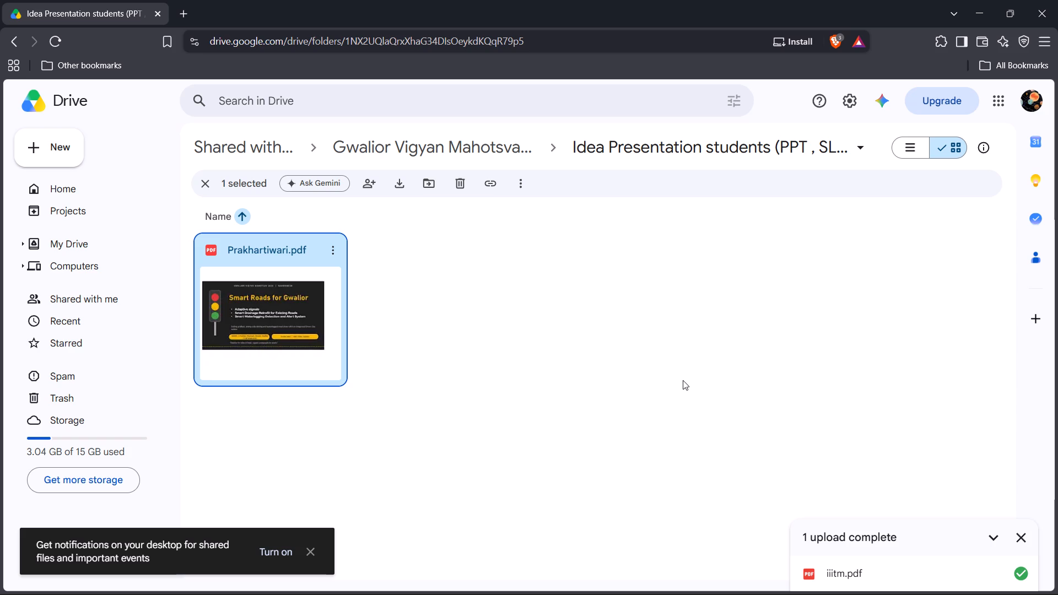
Show the renamed PDF's details and open its description for editing.
left_click(987, 147)
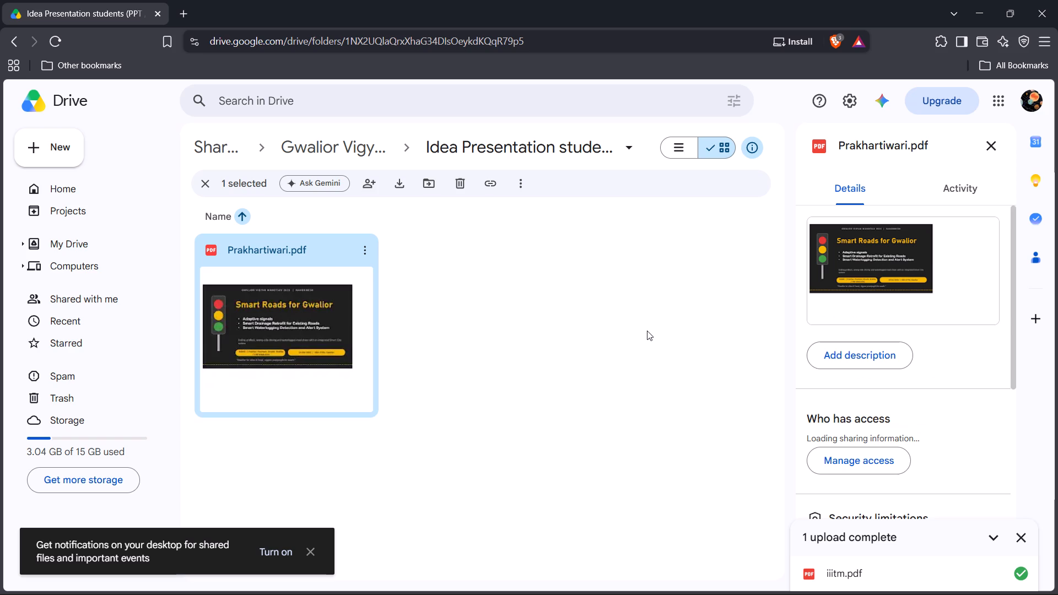
left_click(832, 352)
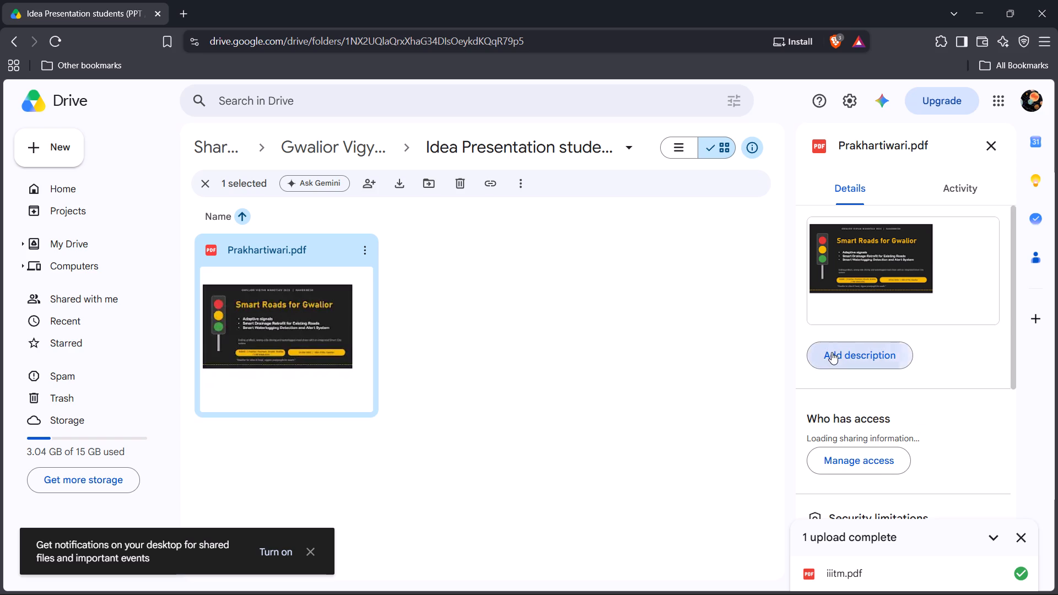
left_click(872, 253)
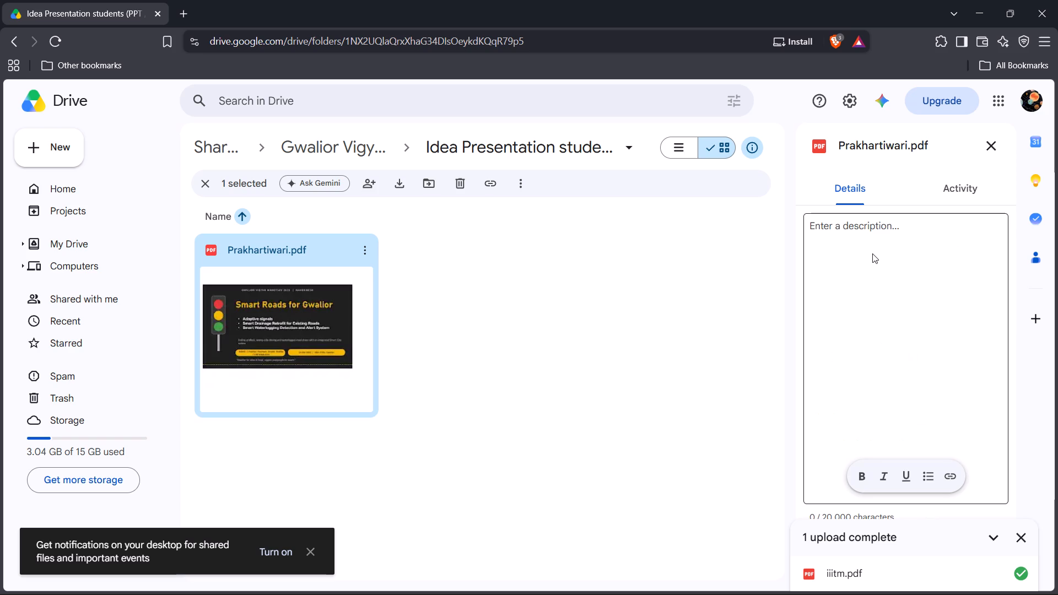
left_click(845, 224)
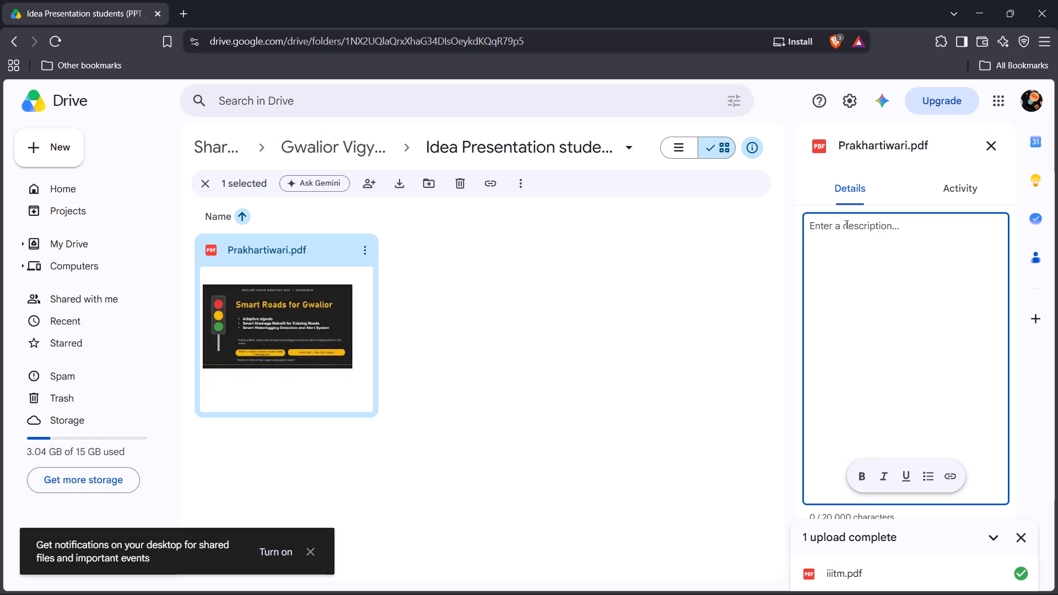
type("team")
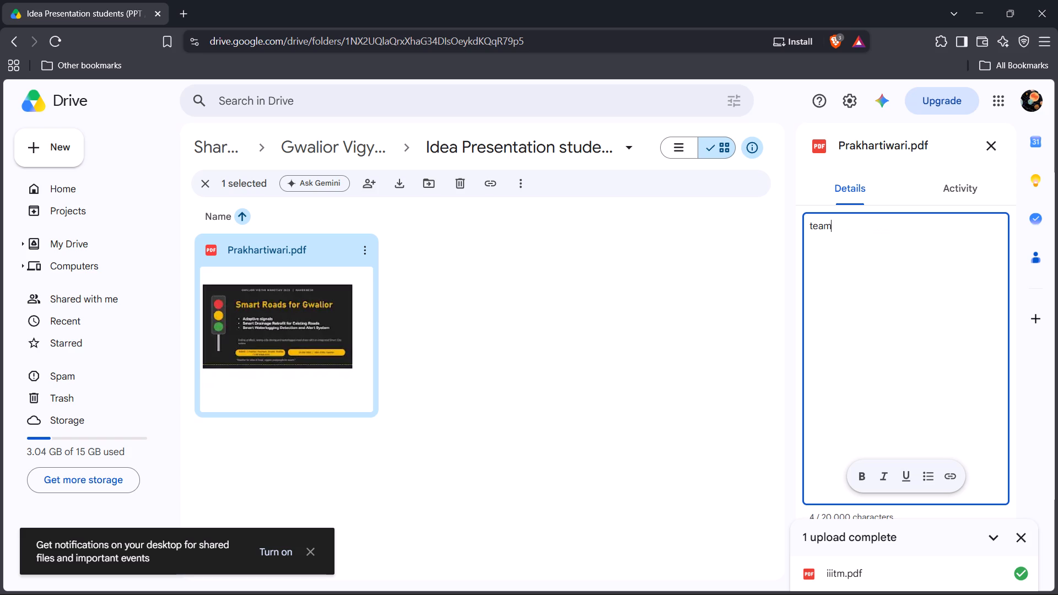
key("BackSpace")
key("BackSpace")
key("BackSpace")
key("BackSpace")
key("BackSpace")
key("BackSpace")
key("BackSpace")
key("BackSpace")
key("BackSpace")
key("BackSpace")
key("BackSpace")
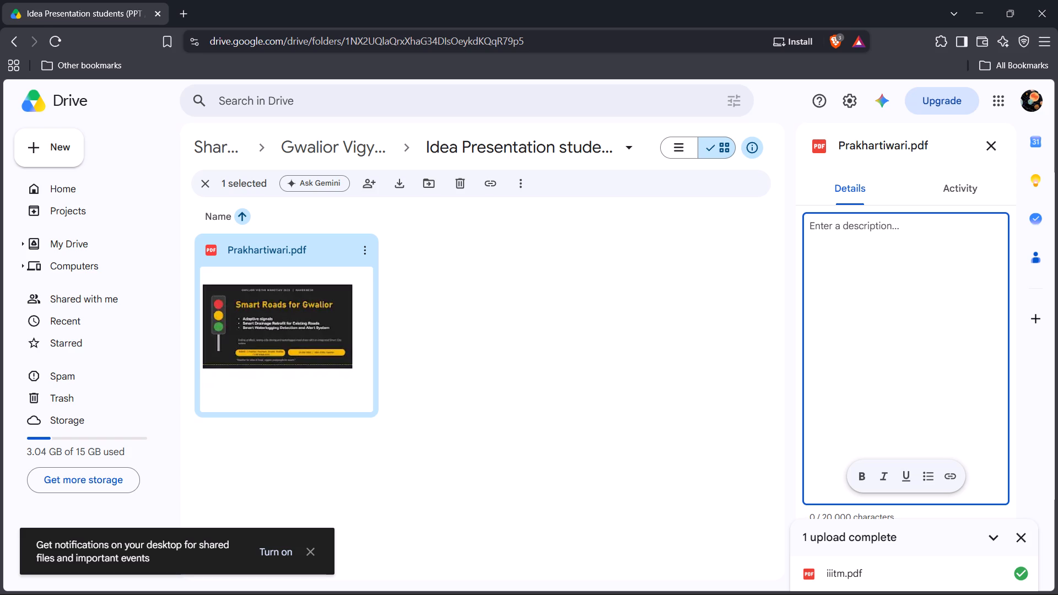
Begin the PDF's description with the label "Idea:".
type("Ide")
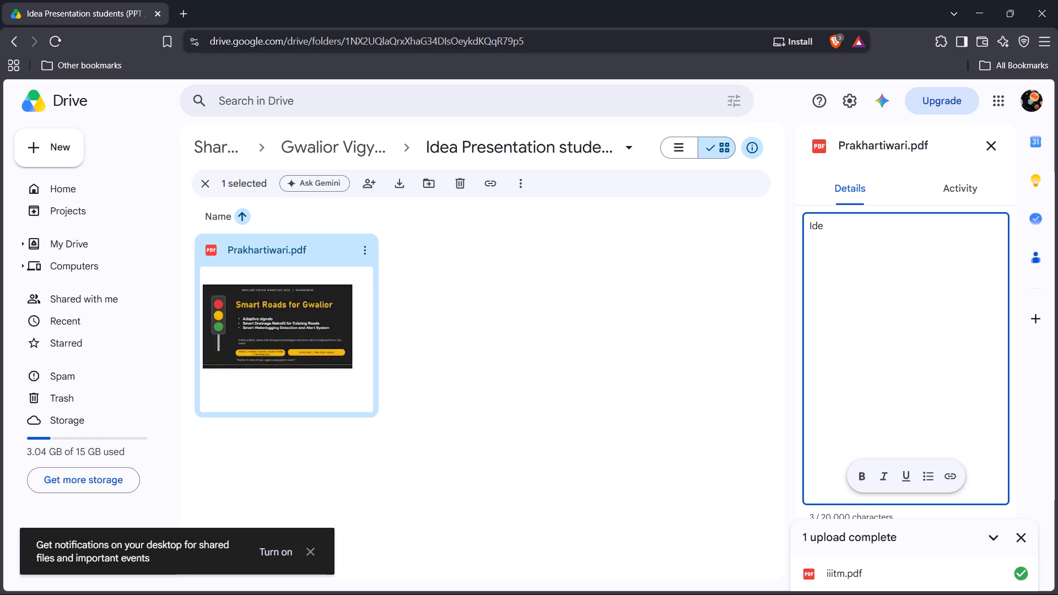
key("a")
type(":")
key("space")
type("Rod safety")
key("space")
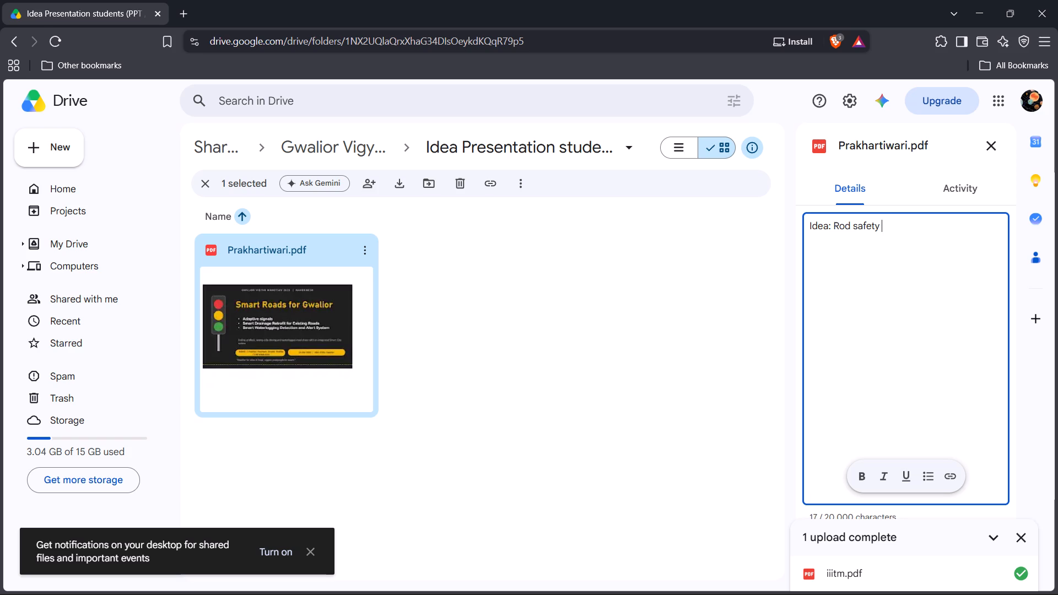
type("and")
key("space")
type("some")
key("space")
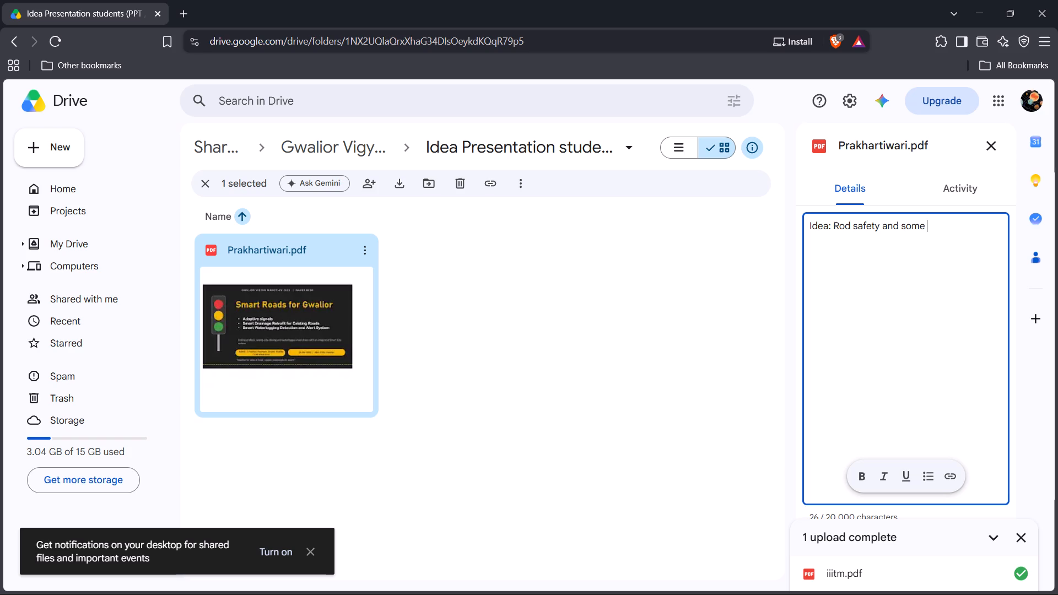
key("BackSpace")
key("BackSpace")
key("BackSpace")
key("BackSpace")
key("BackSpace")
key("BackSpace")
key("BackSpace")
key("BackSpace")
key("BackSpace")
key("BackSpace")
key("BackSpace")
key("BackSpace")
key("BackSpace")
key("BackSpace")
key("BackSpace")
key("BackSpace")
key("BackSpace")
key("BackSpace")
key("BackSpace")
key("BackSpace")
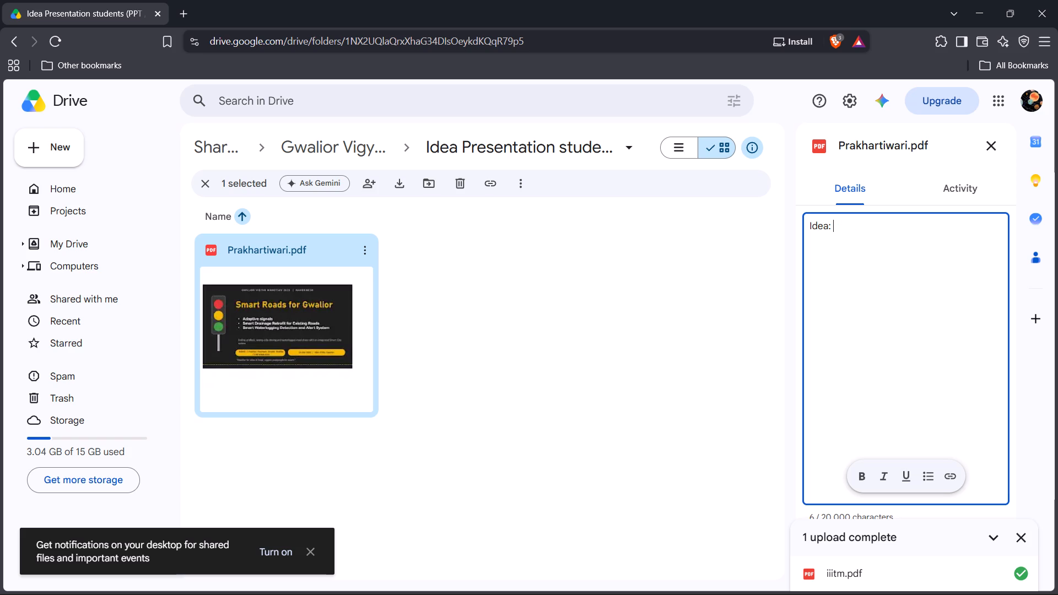
Enter "Road Safety" as the idea in the description and start a new line below it.
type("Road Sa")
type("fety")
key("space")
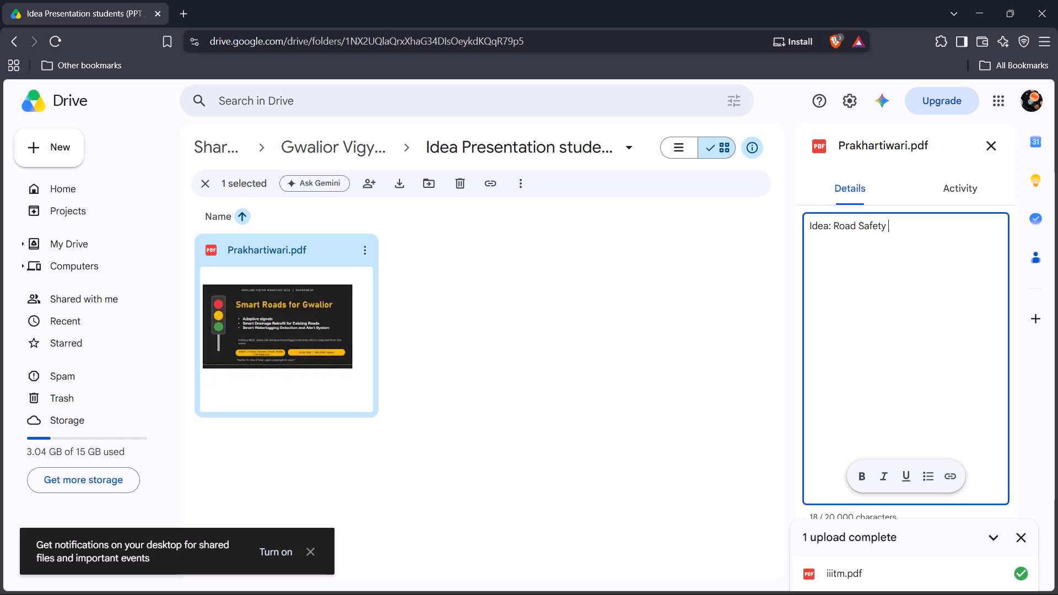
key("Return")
Add a "Team:" heading on the line below the idea in the description.
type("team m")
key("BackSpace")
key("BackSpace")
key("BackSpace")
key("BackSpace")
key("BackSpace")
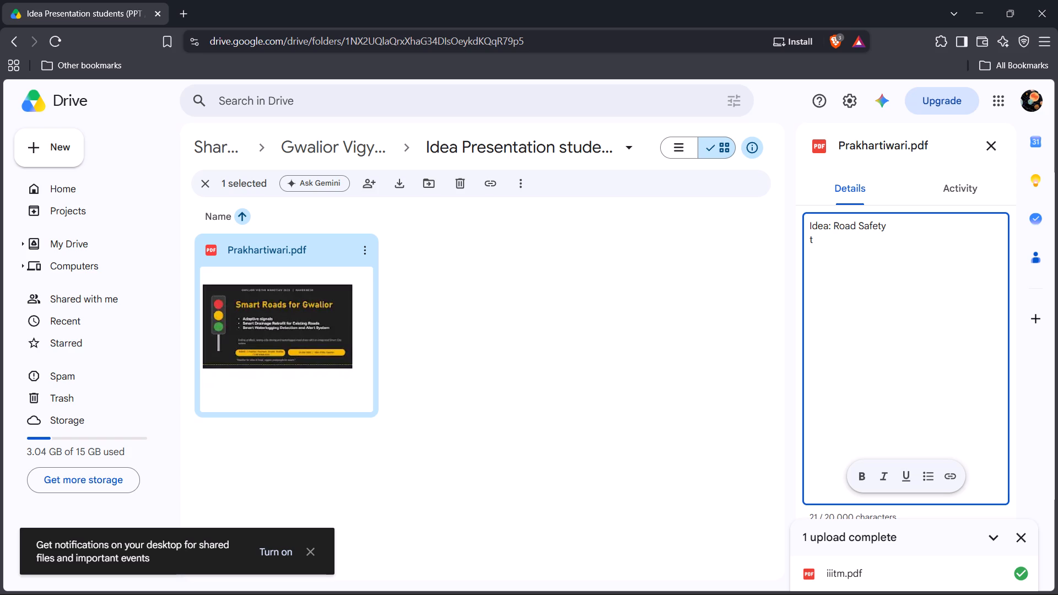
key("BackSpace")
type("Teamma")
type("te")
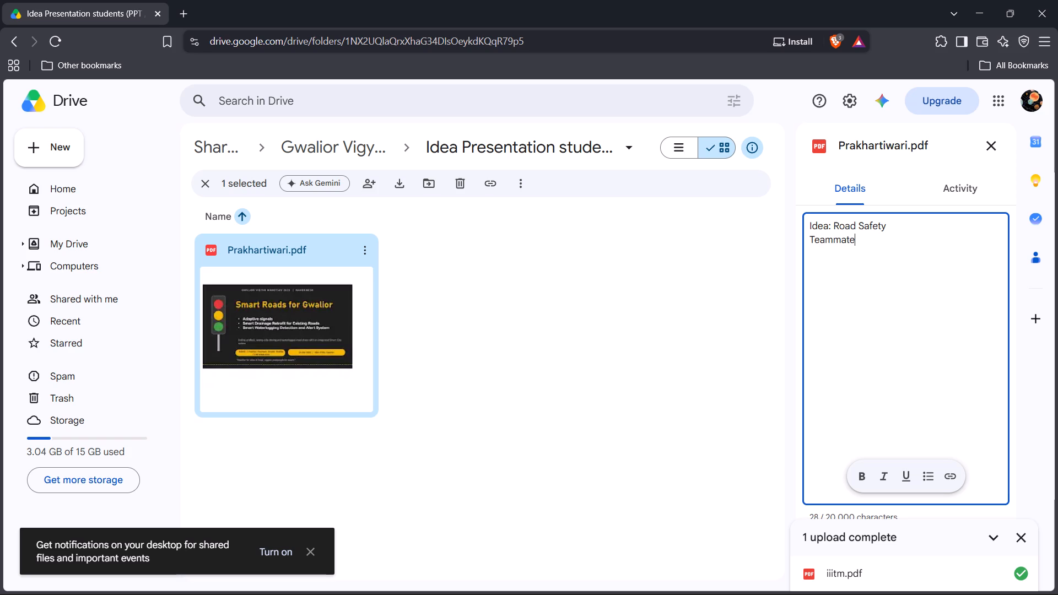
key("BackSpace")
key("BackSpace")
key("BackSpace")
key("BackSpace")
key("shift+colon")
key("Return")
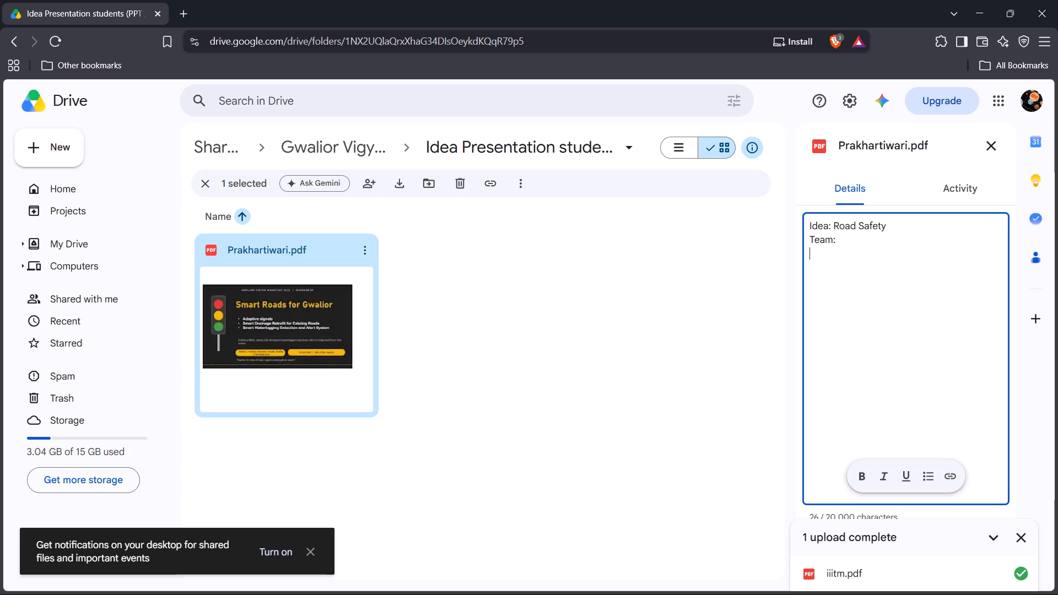
List the full names of the four team members under the Team heading, one per line.
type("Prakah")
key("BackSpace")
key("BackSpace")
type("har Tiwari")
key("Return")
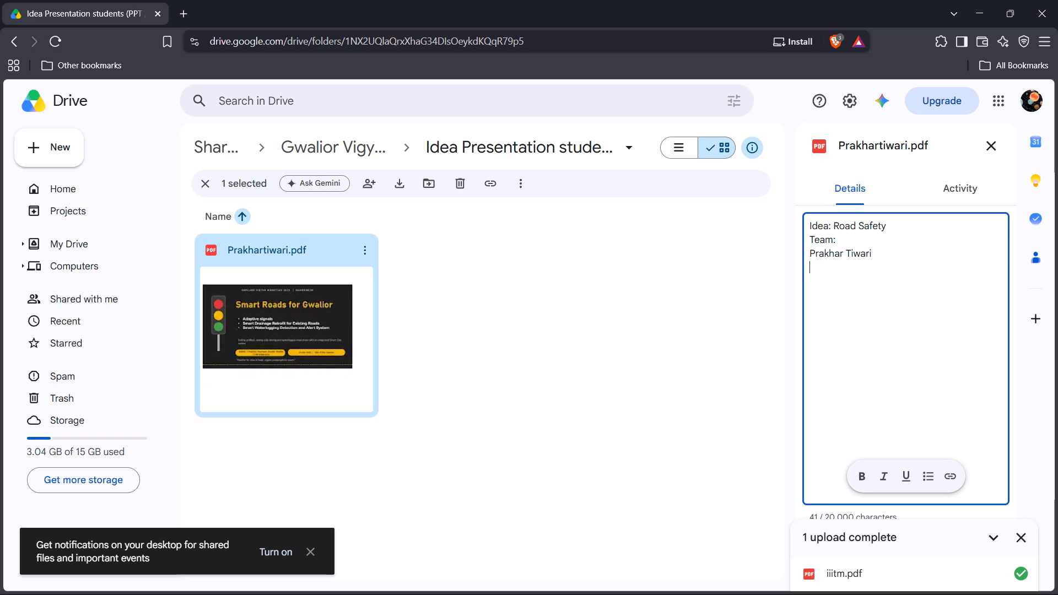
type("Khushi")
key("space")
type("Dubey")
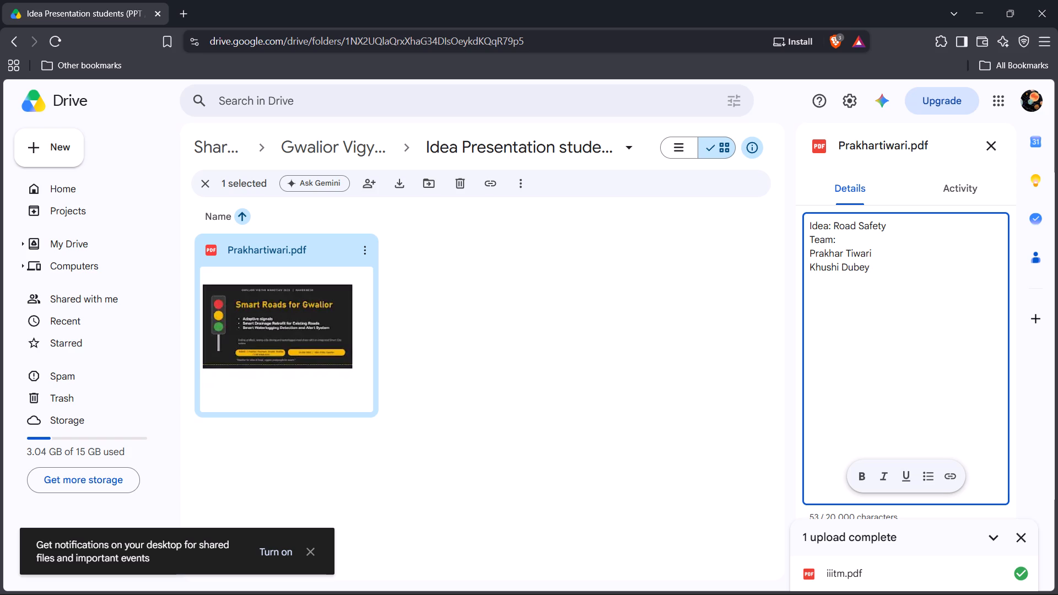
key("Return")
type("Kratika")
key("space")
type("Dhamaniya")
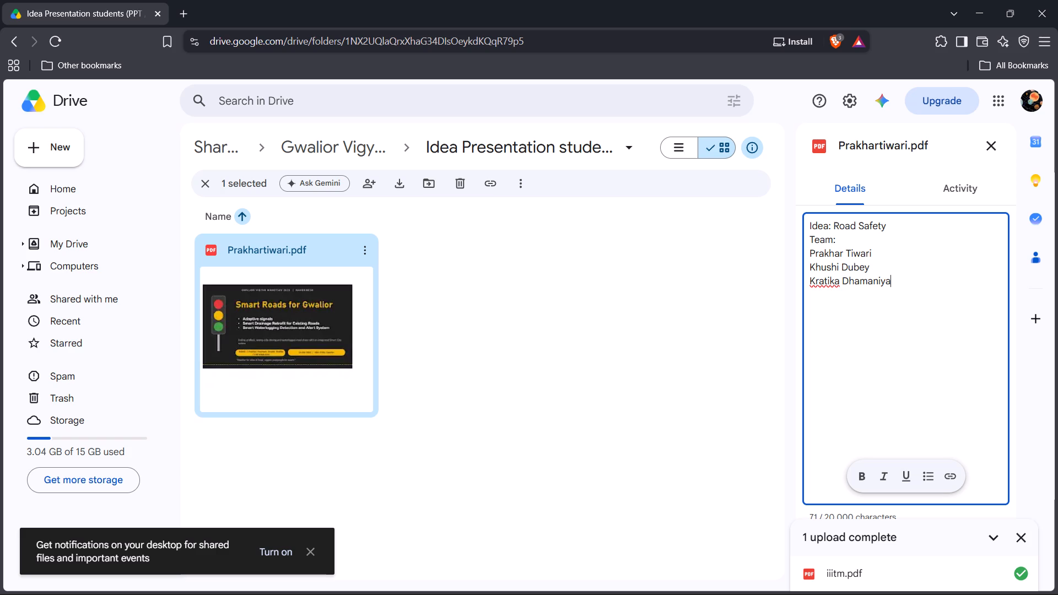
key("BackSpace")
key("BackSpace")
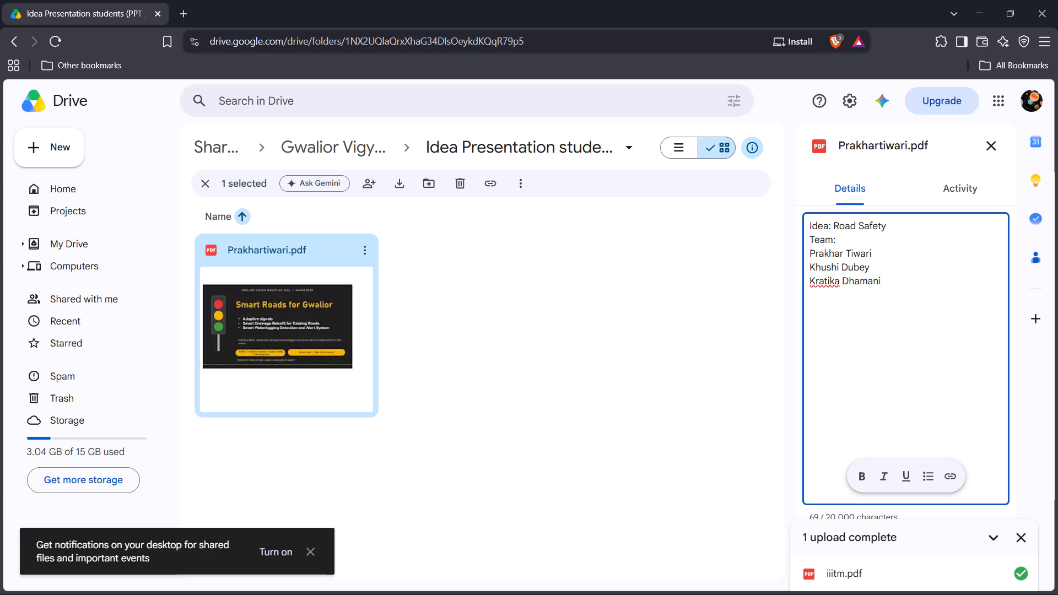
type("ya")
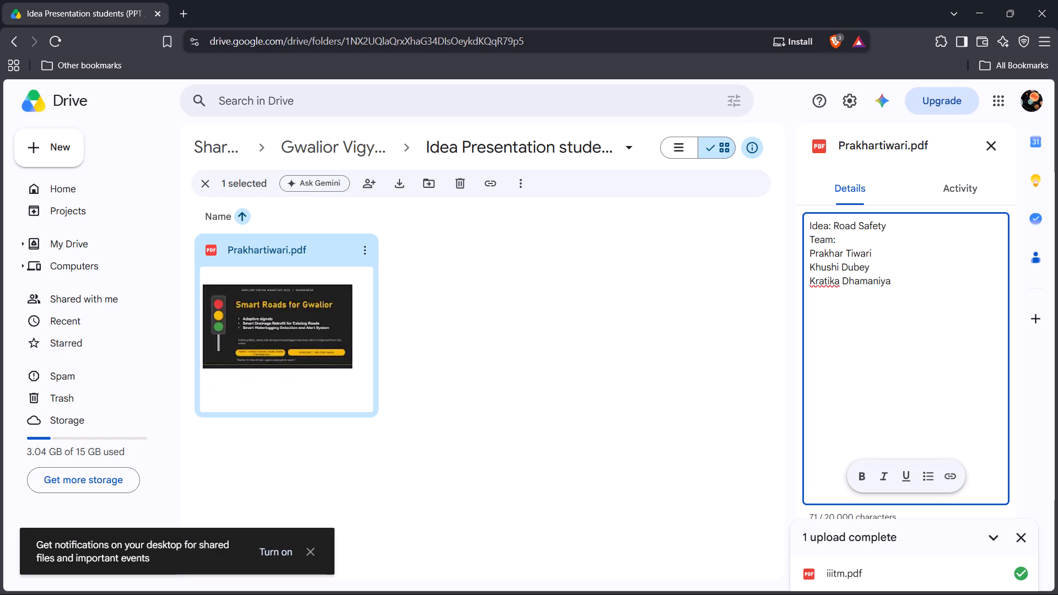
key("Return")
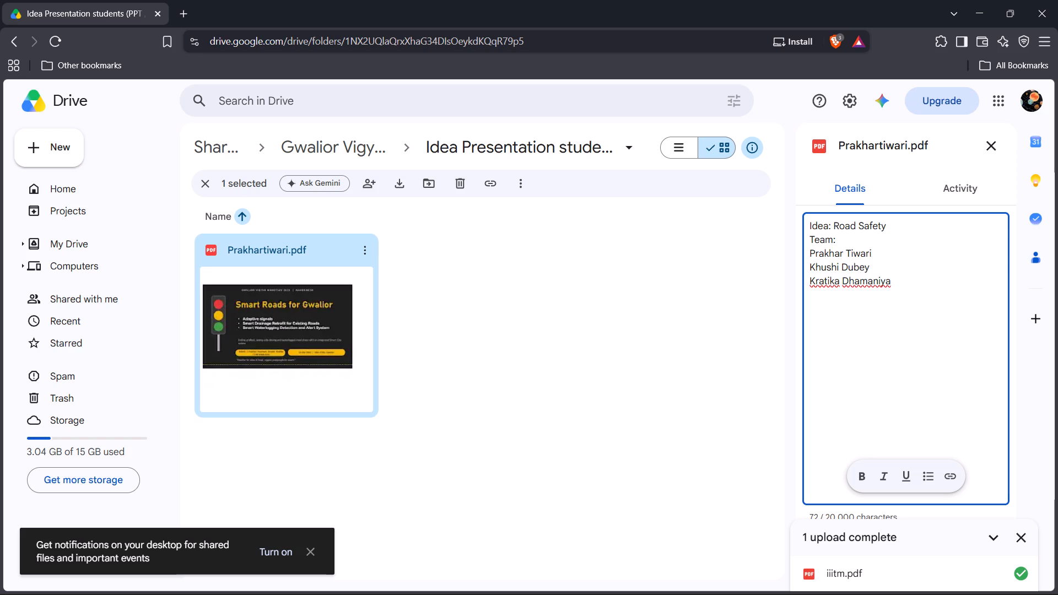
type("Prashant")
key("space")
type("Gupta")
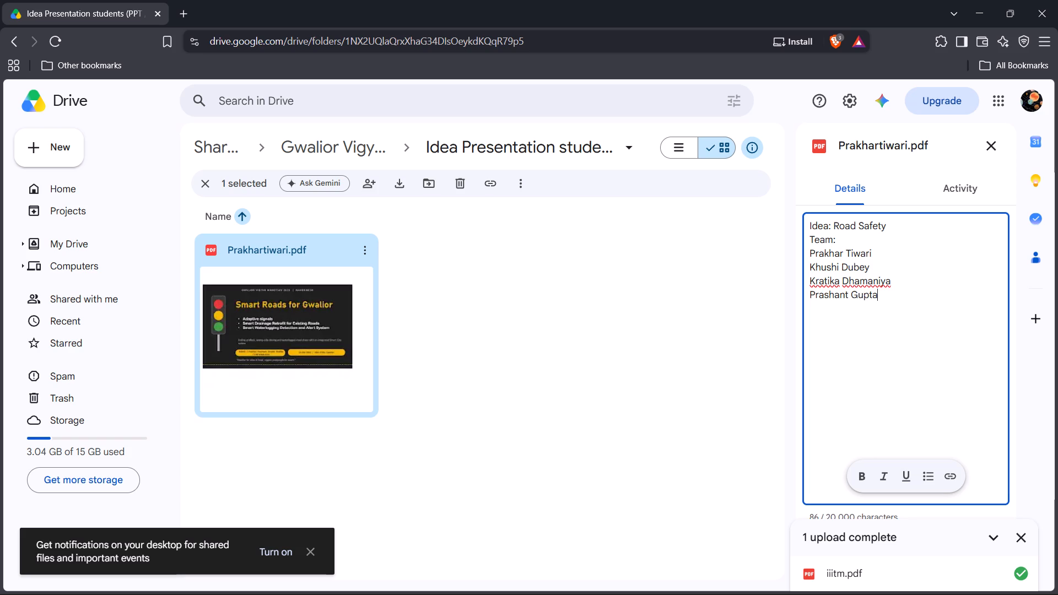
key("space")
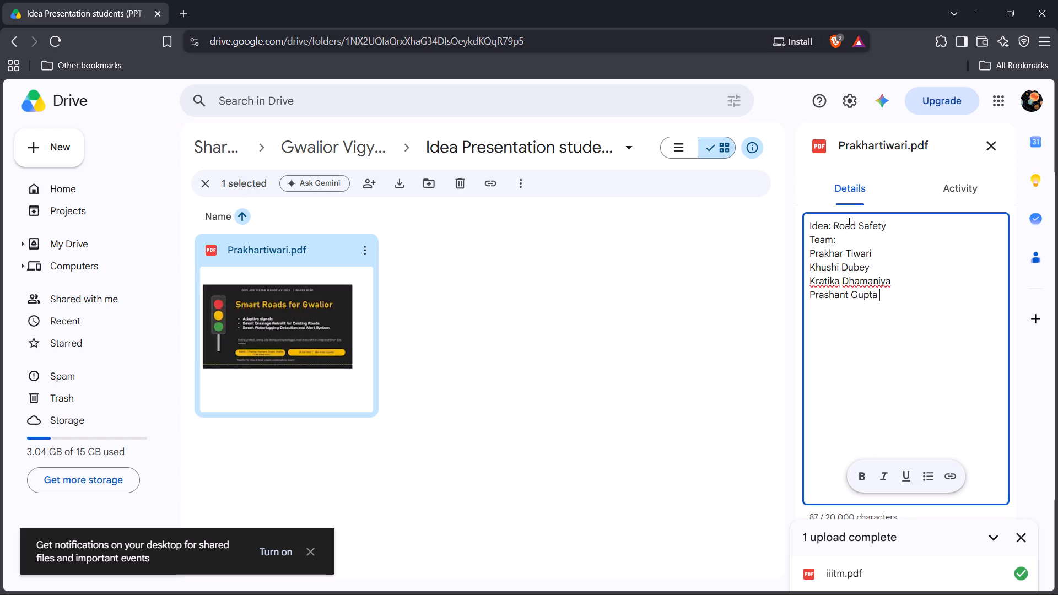
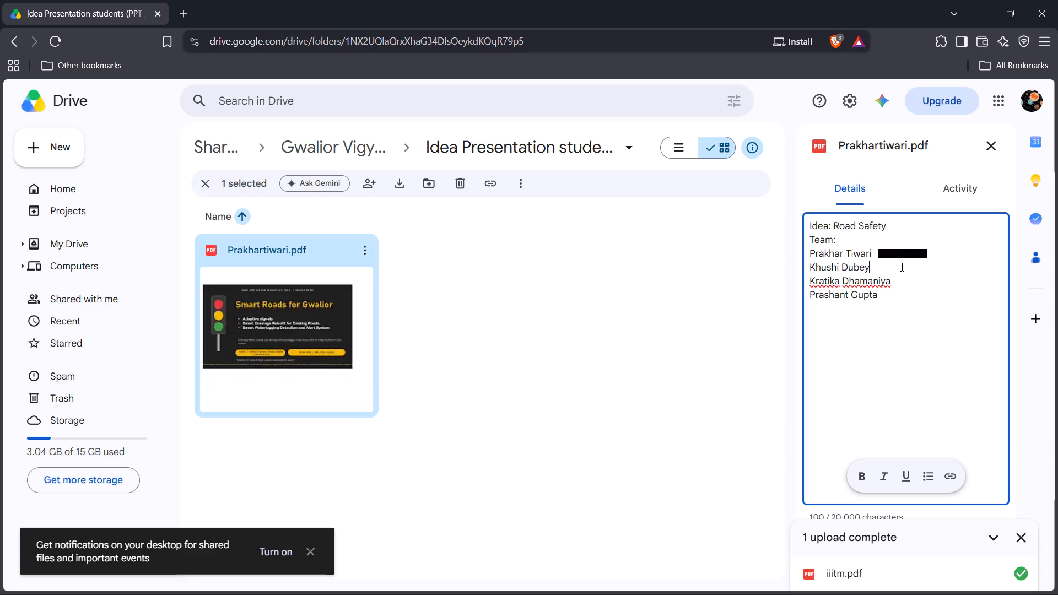
Insert six spaces after the second team member's name in the description to separate it from an accompanying detail.
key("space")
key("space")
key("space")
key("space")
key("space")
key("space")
Remove one of the trailing spaces after the second team member's name in the description.
key("BackSpace")
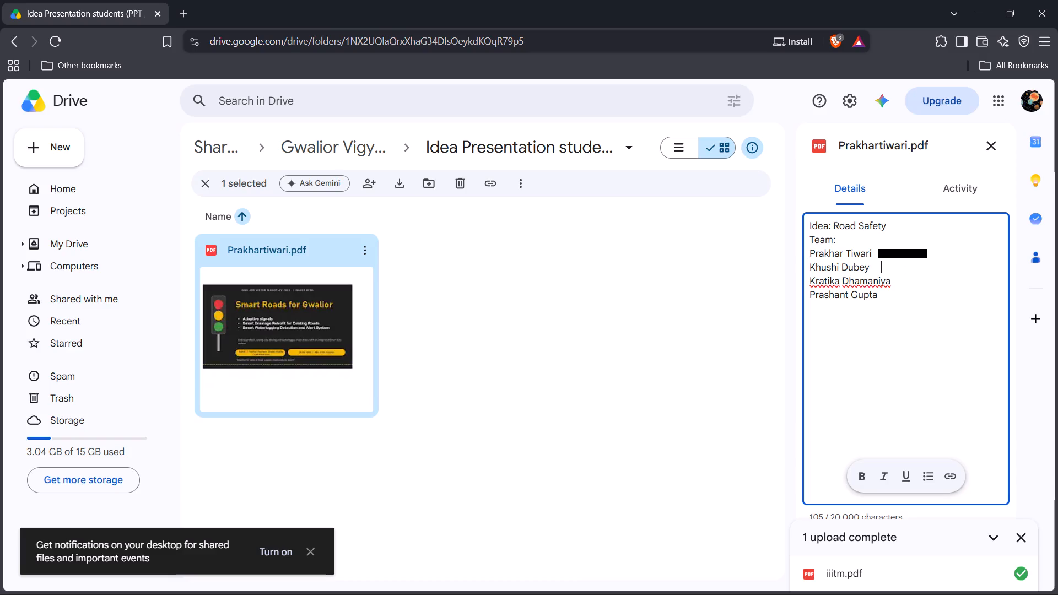
Place the text cursor at the end of the third team member's name in the description.
left_click(929, 284)
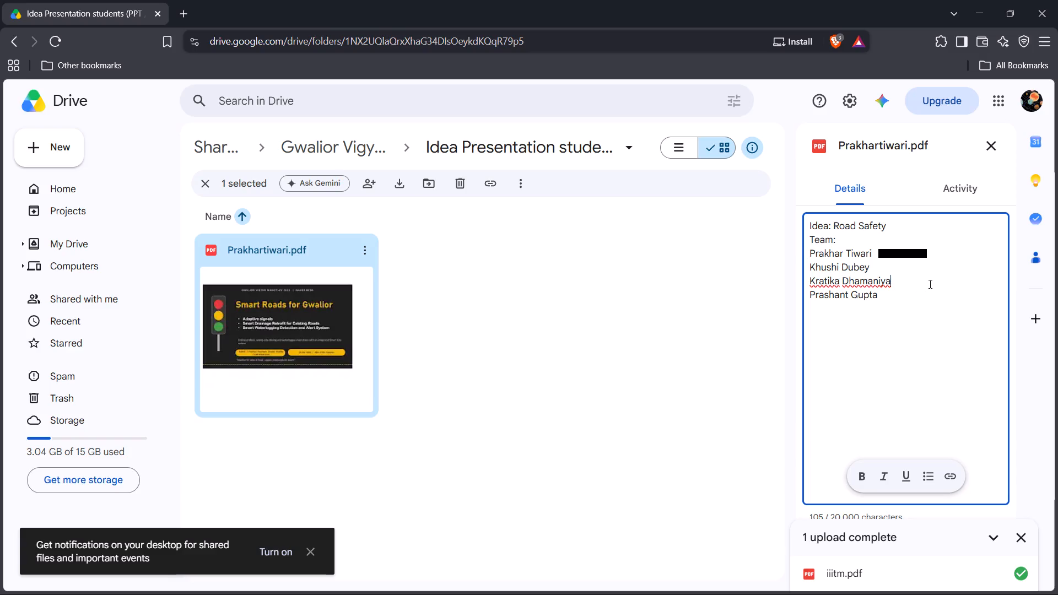
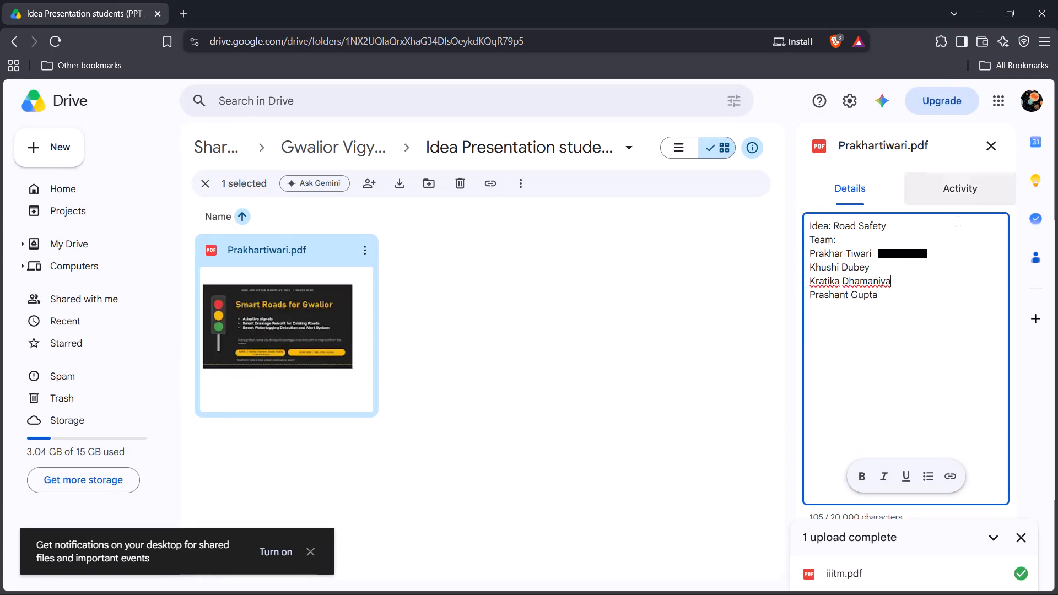
Finish editing the presentation PDF's description and deselect the file.
scroll(906, 370, "down", 4)
left_click(727, 374)
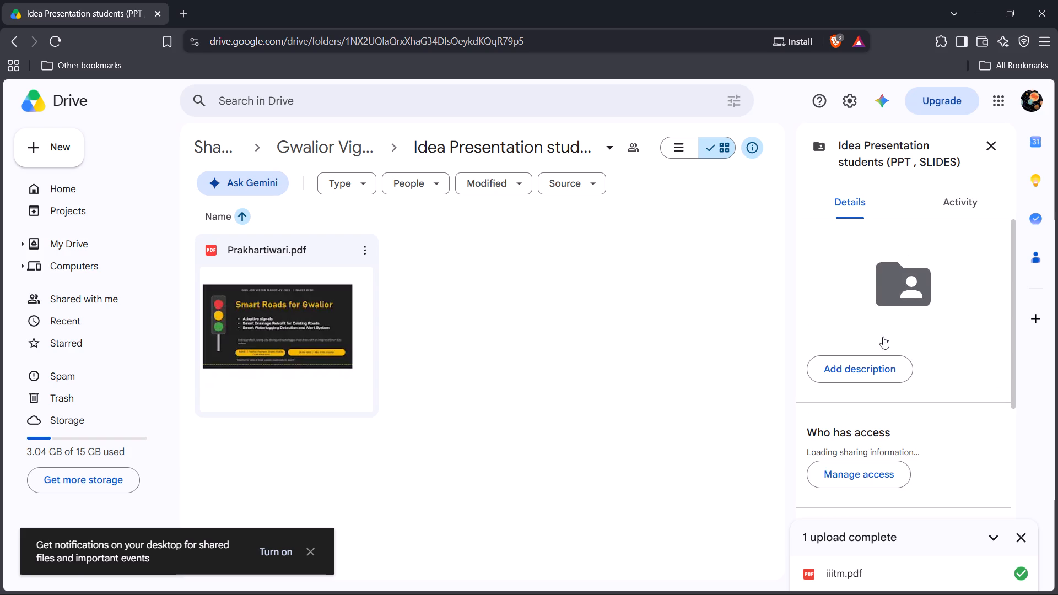
Open an empty description for the "Idea Presentation students (PPT , SLIDES)" folder.
left_click(870, 364)
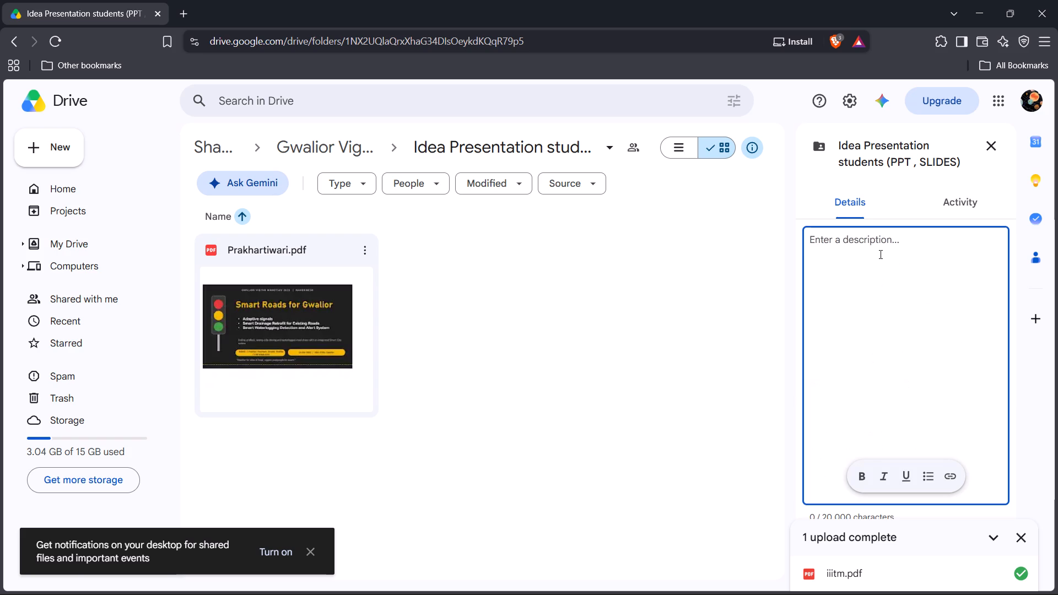
Begin the Idea Presentation students folder's description with the line "Idea : Road Safety".
left_click(879, 254)
left_click(994, 532)
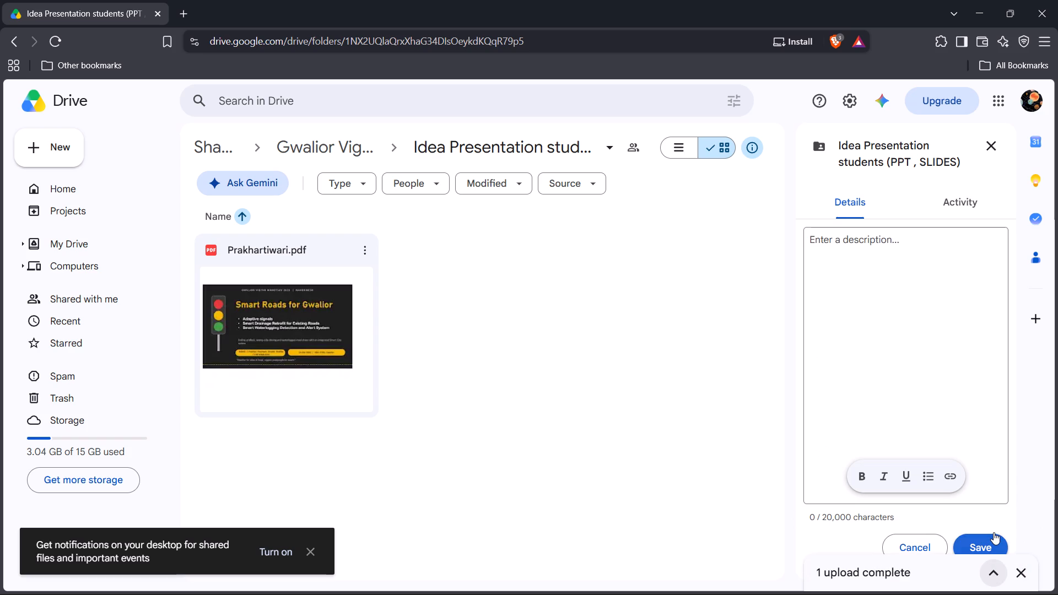
left_click(886, 260)
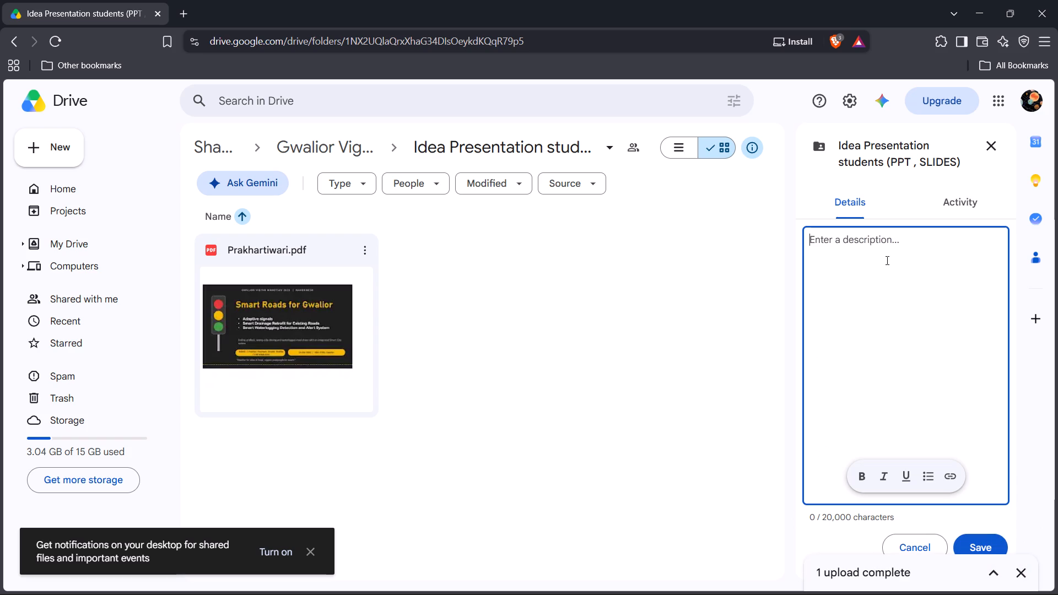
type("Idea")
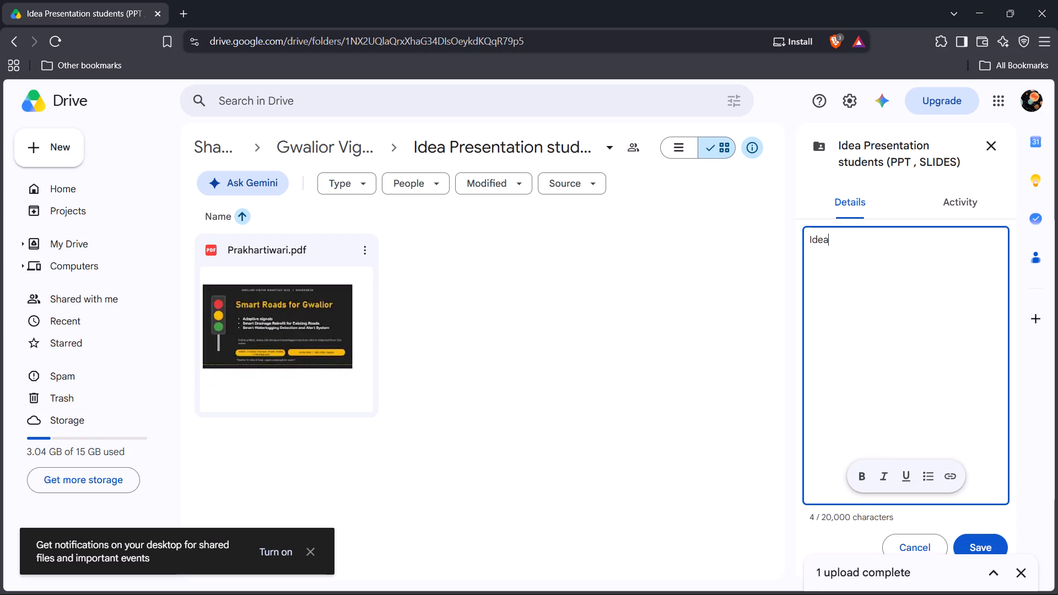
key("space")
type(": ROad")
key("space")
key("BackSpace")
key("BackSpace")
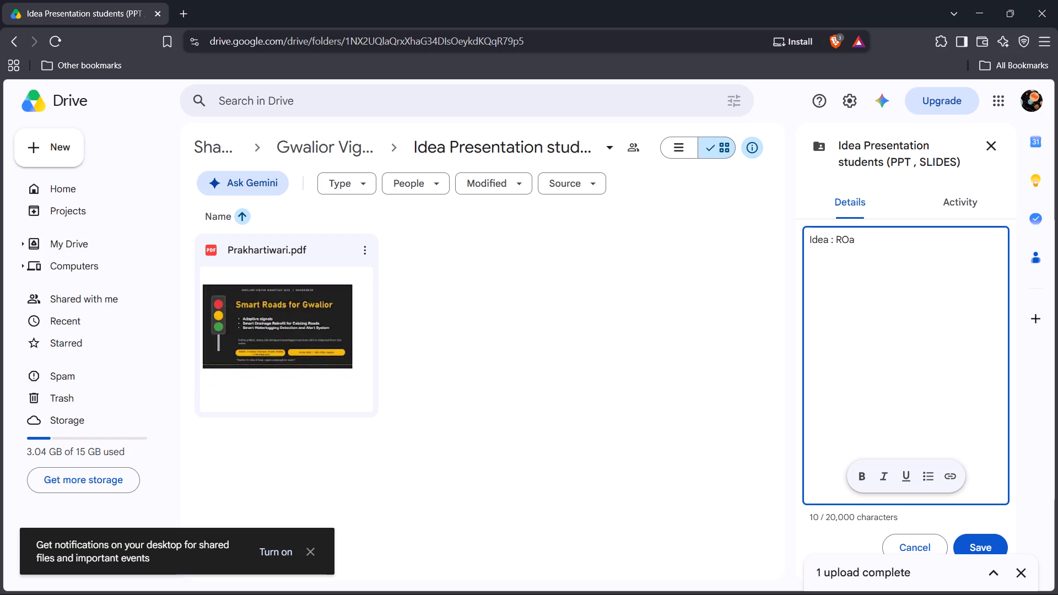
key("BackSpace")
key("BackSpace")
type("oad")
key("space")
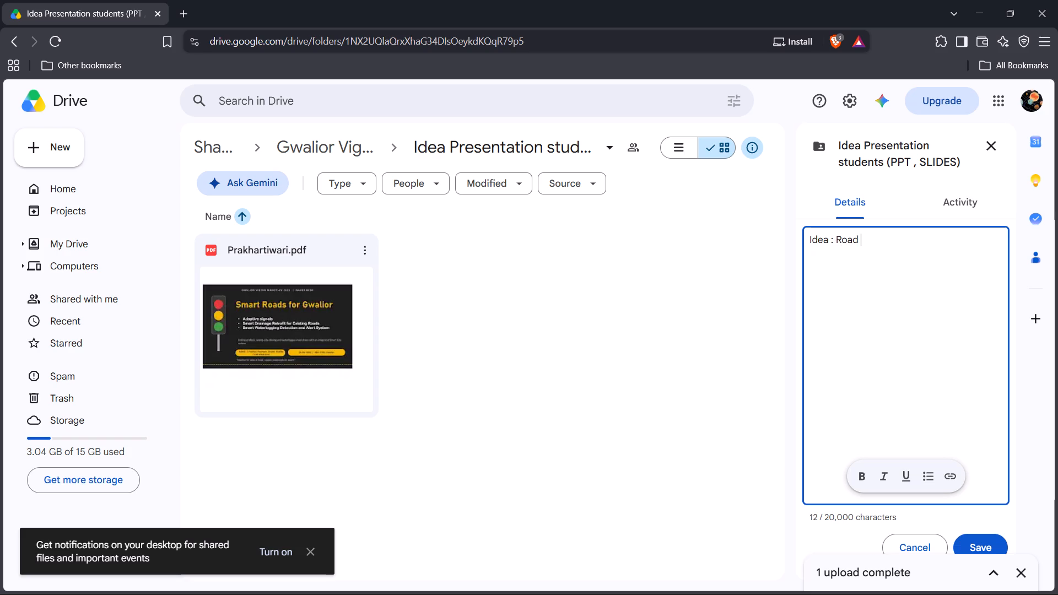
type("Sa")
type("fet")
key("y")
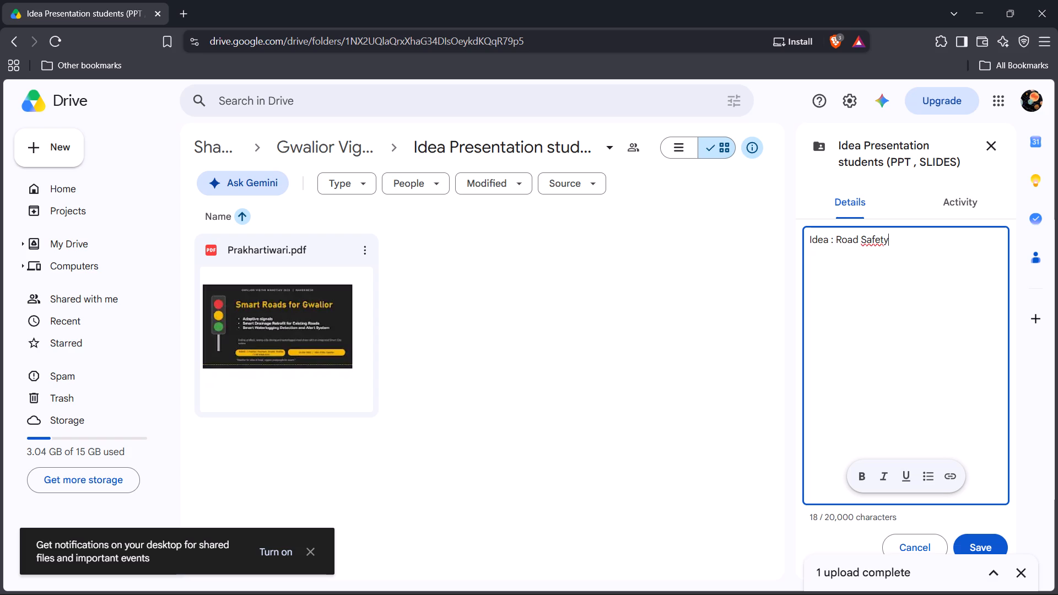
Add a "Team:" heading to the description, followed by the team lead's and second member's full names on separate lines.
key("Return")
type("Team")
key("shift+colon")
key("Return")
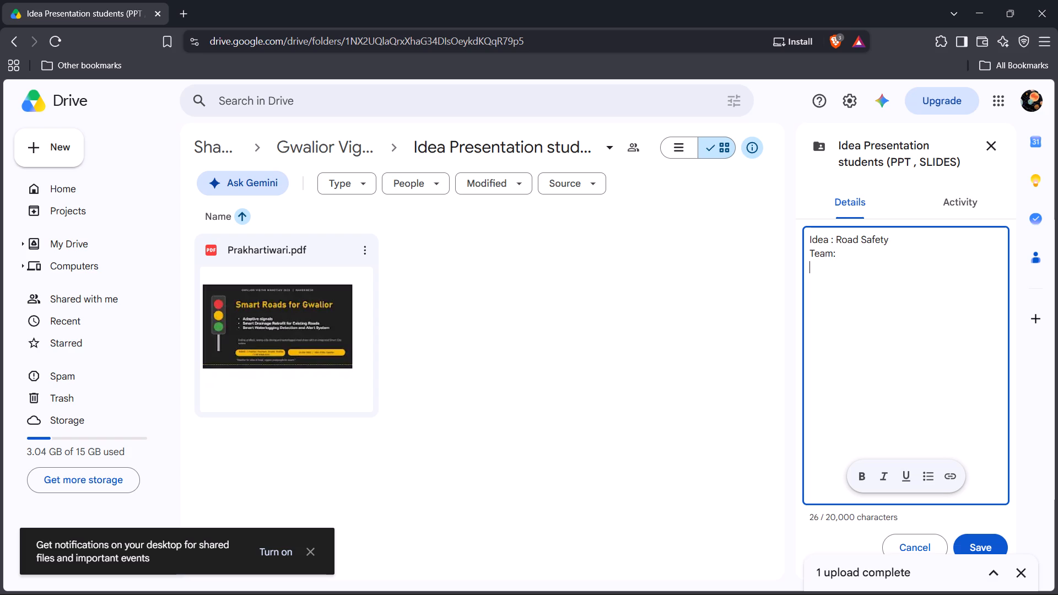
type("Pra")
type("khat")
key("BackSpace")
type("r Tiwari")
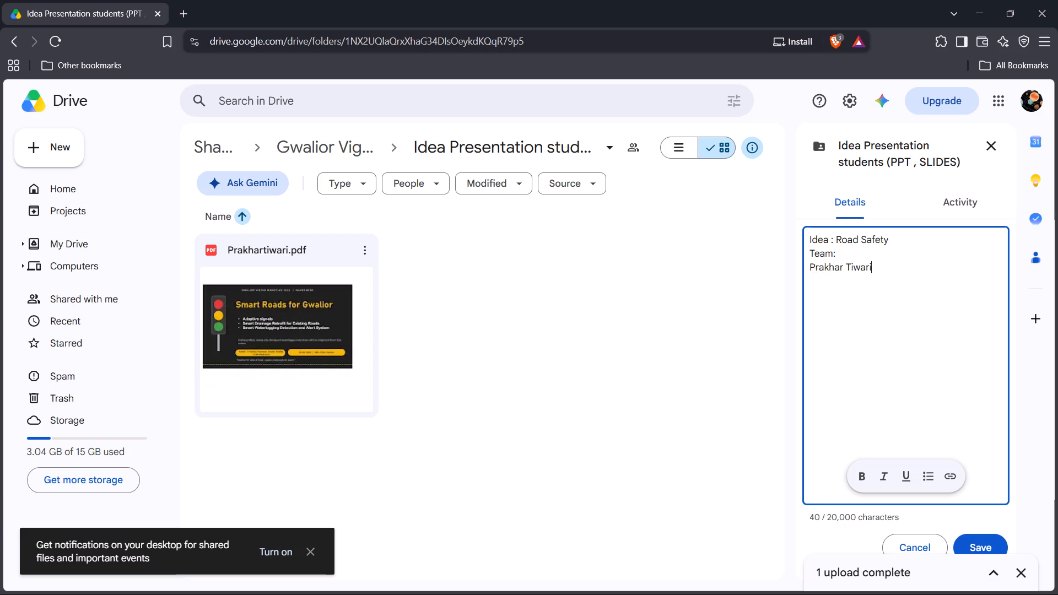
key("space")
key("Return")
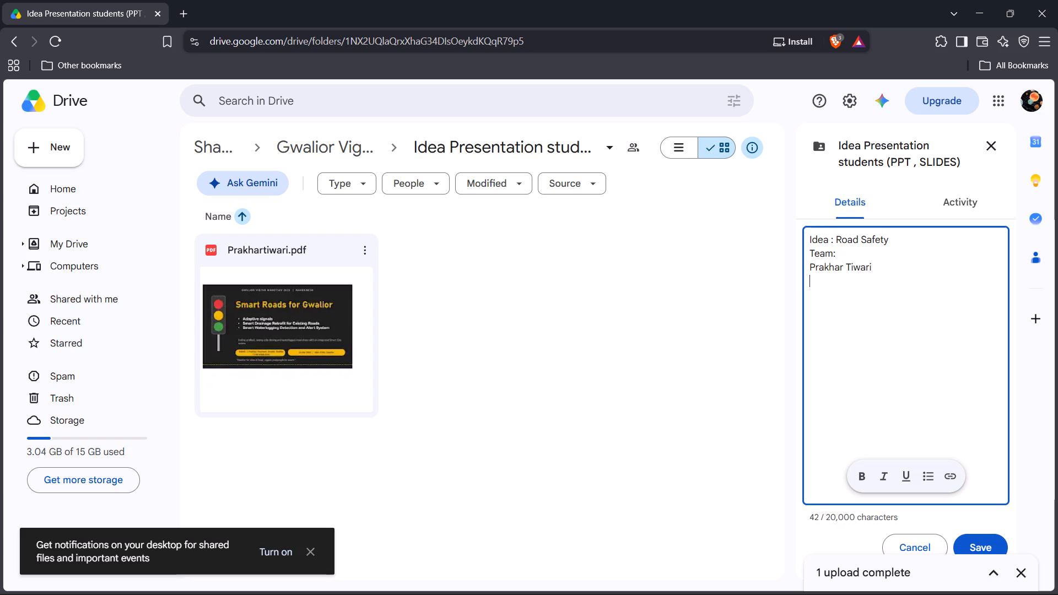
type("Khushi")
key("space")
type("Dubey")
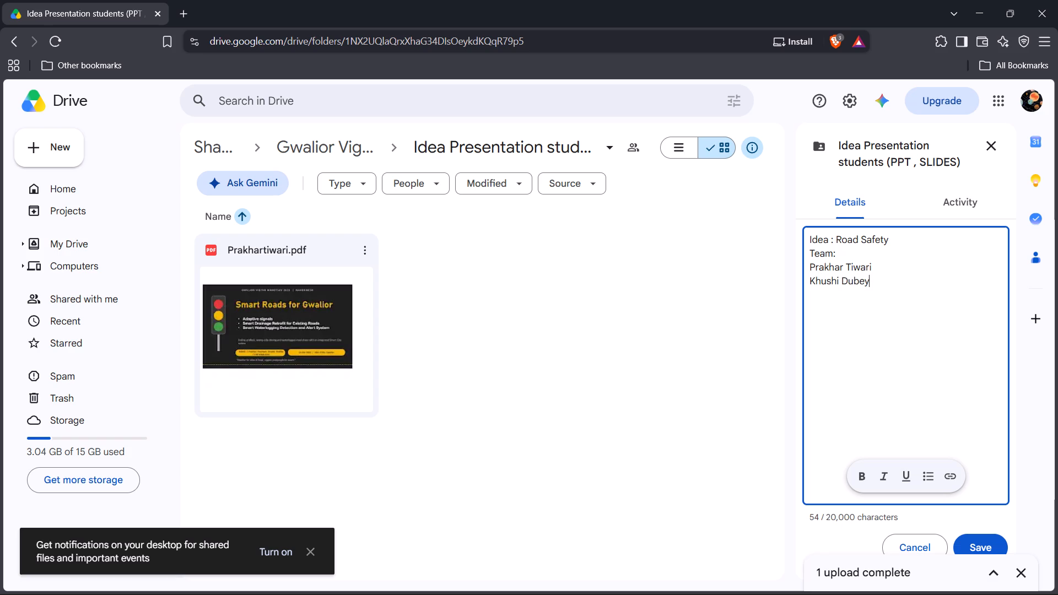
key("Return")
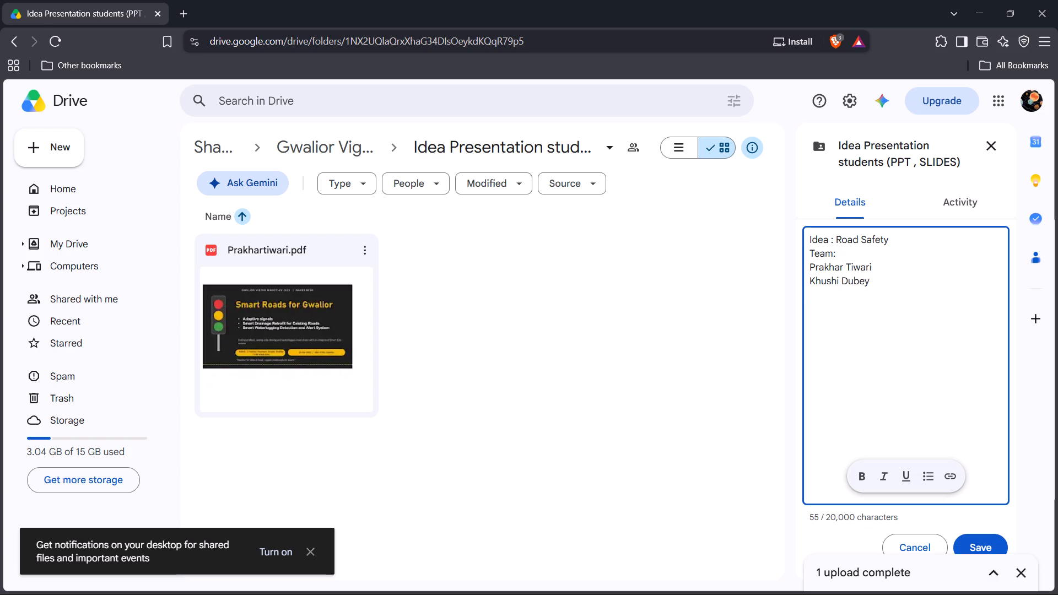
Add the third and fourth team members' full names to the description, each on its own line.
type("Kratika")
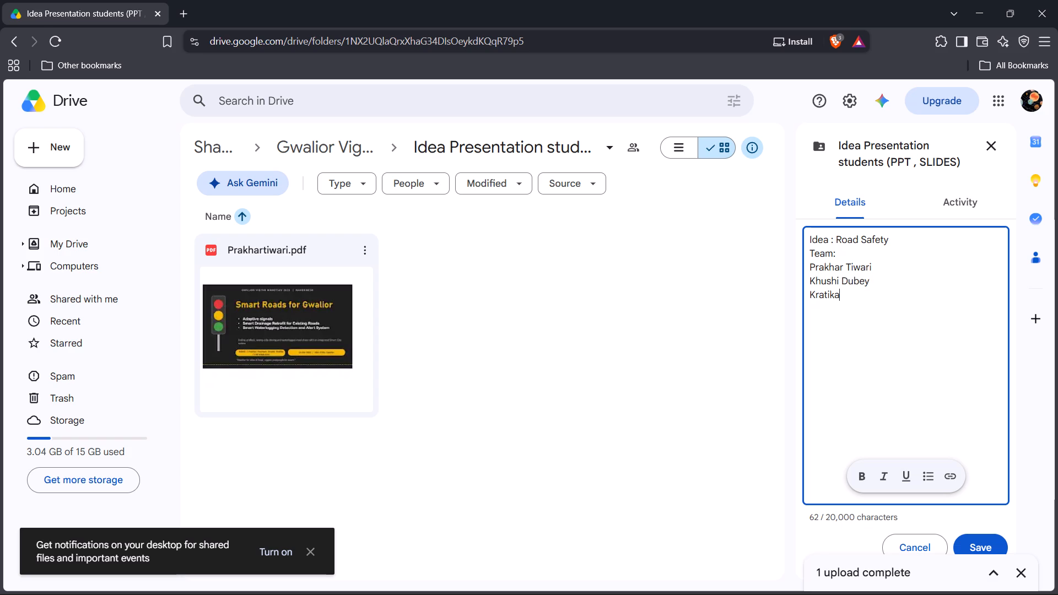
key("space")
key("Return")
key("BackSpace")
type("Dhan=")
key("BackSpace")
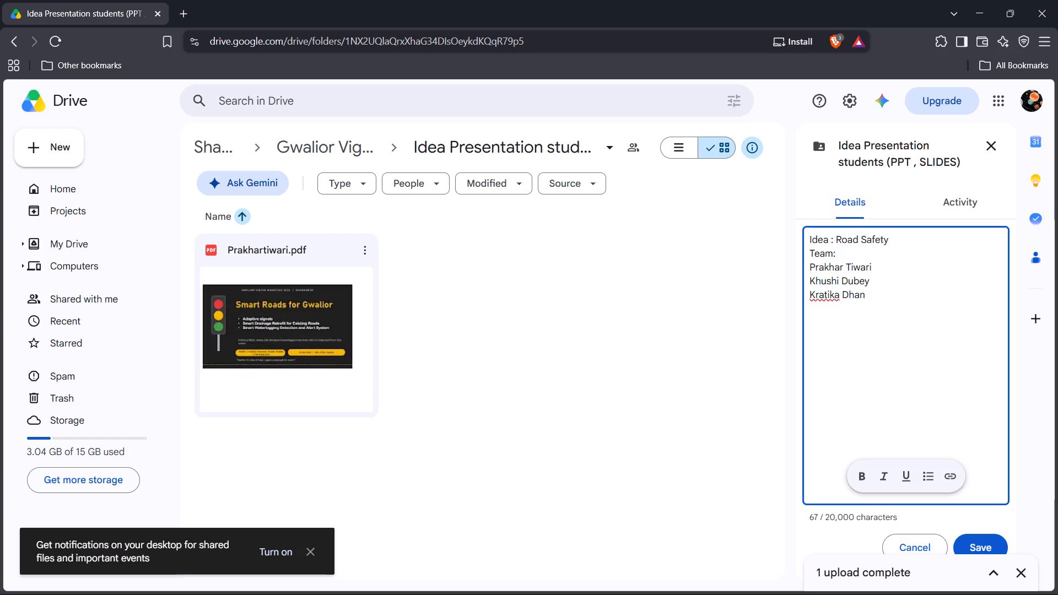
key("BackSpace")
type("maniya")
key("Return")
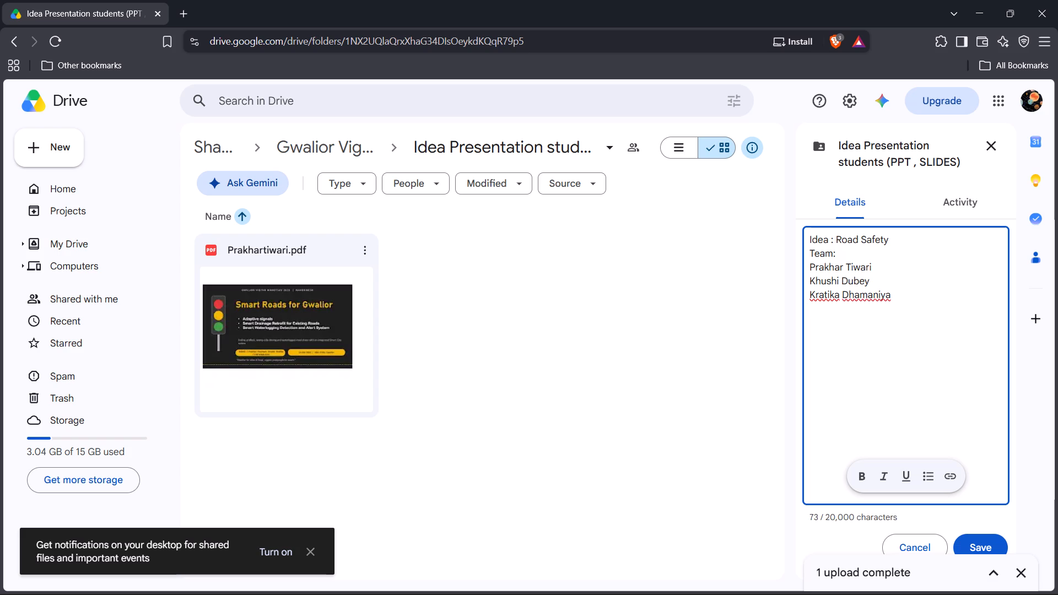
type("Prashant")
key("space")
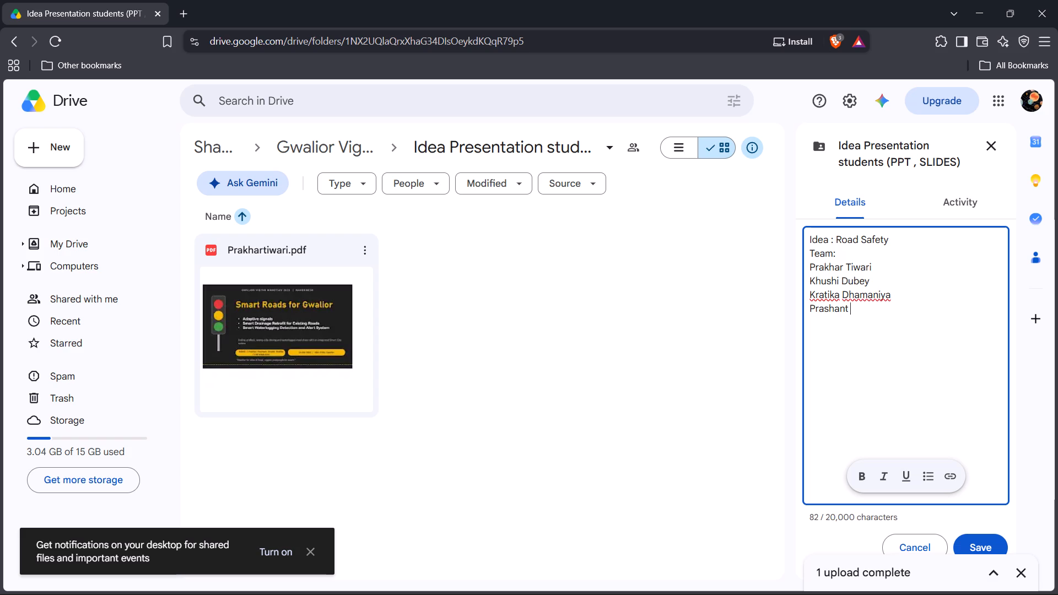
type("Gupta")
Add the team lead's phone number after their name, save the folder description and close the folder details.
left_click(935, 272)
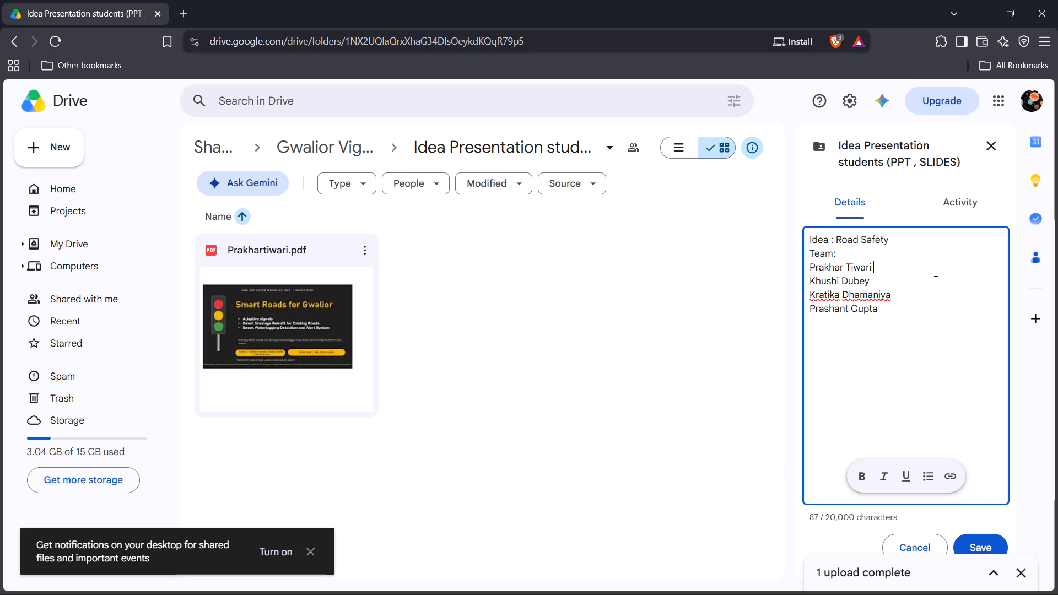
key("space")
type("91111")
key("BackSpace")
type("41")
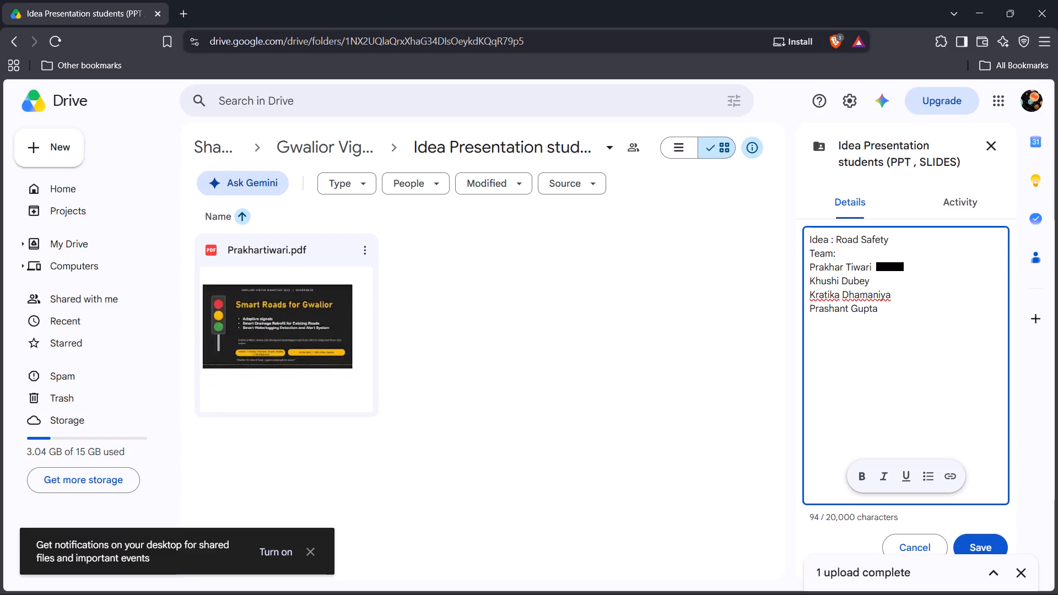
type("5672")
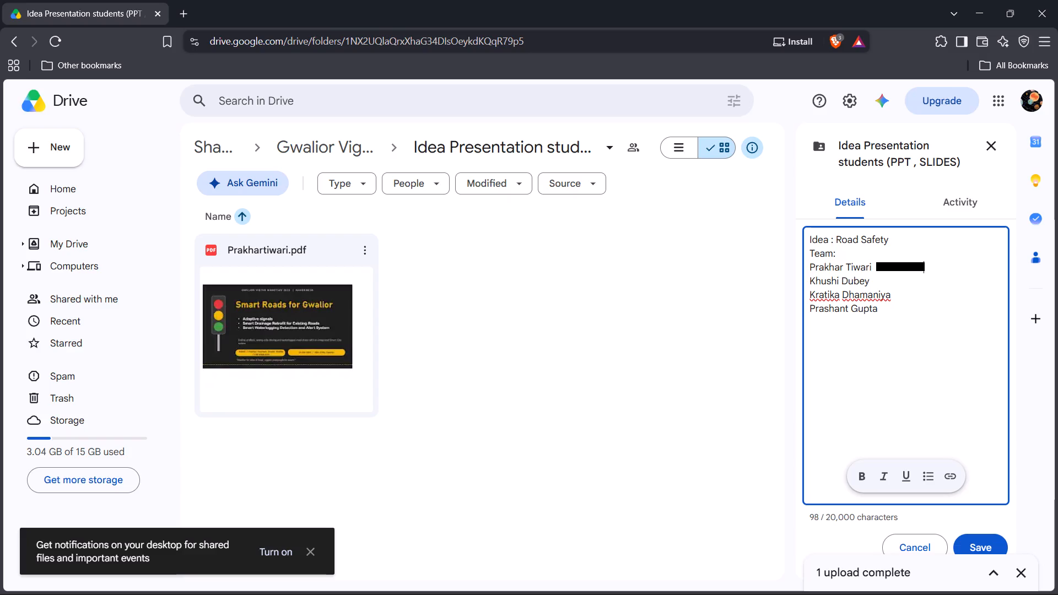
left_click(989, 540)
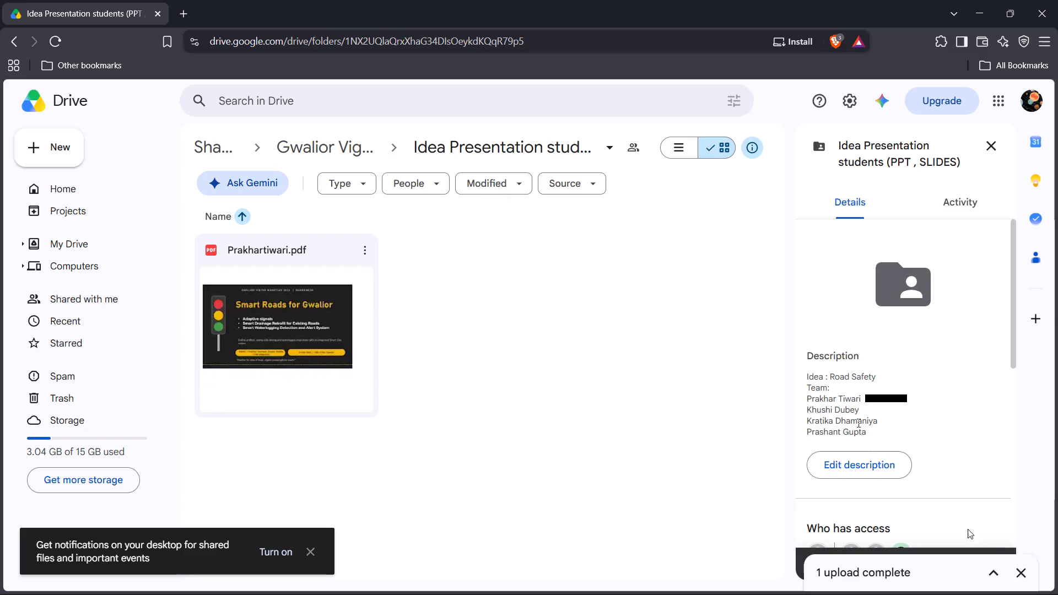
scroll(934, 484, "down", 8)
scroll(934, 484, "up", 5)
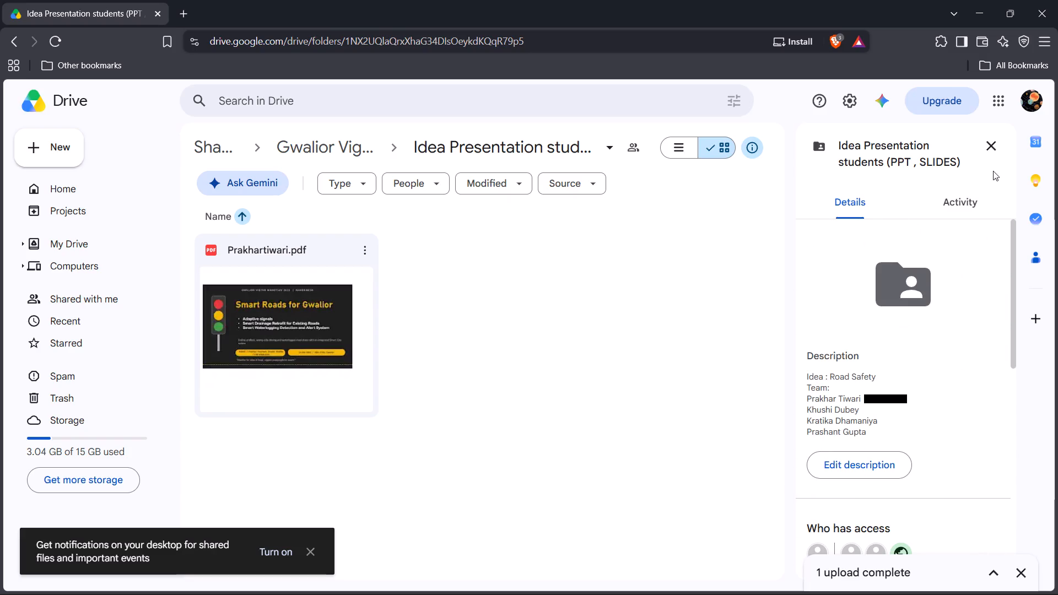
left_click(990, 151)
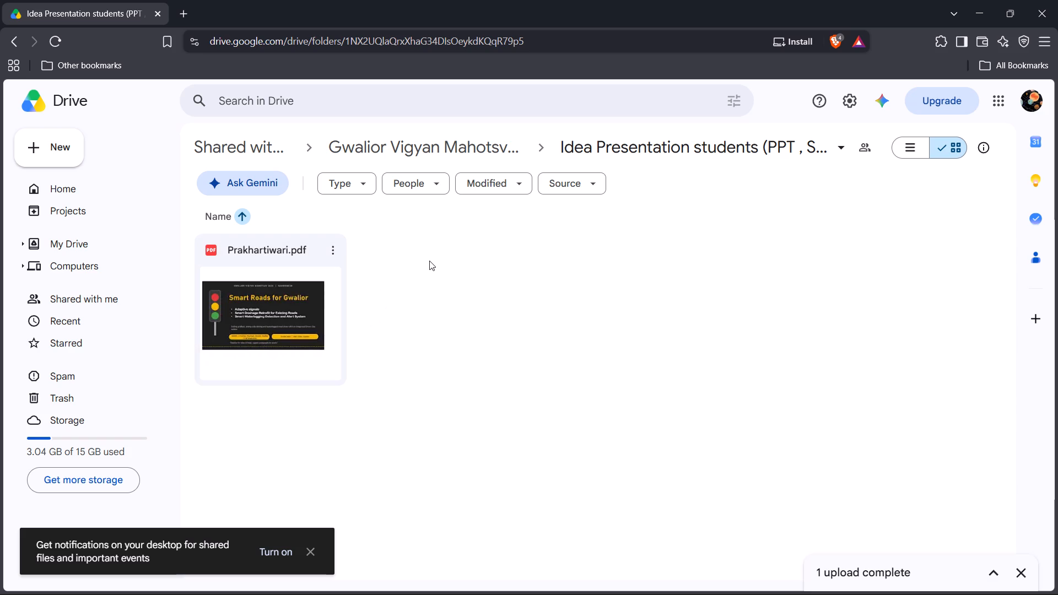
Open the Model Presentation students folder within Gwalior Vigyan Mahotsva 2026 to check its contents.
scroll(429, 261, "down", 5)
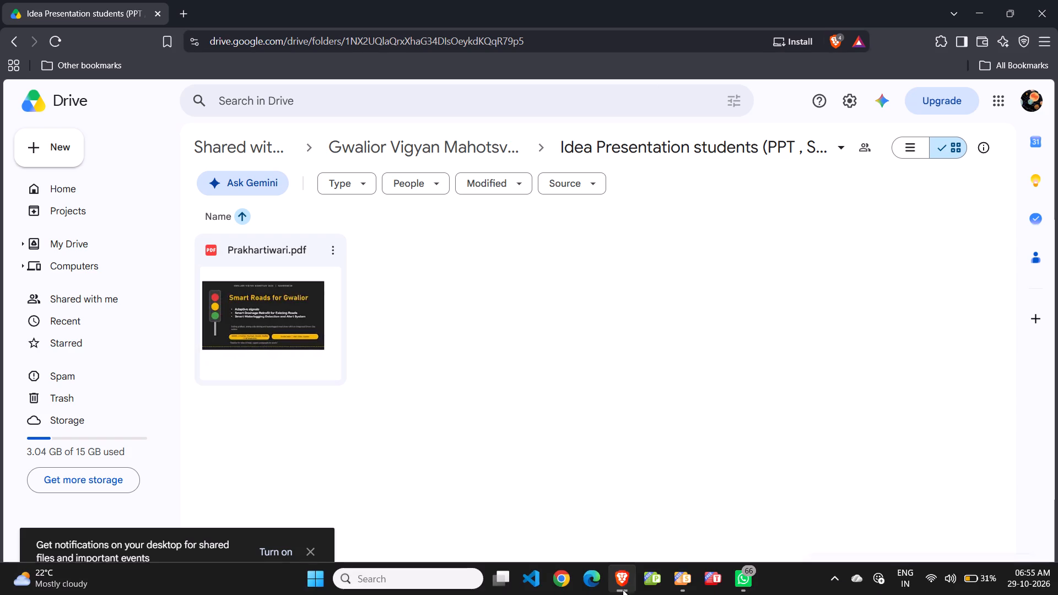
left_click(369, 154)
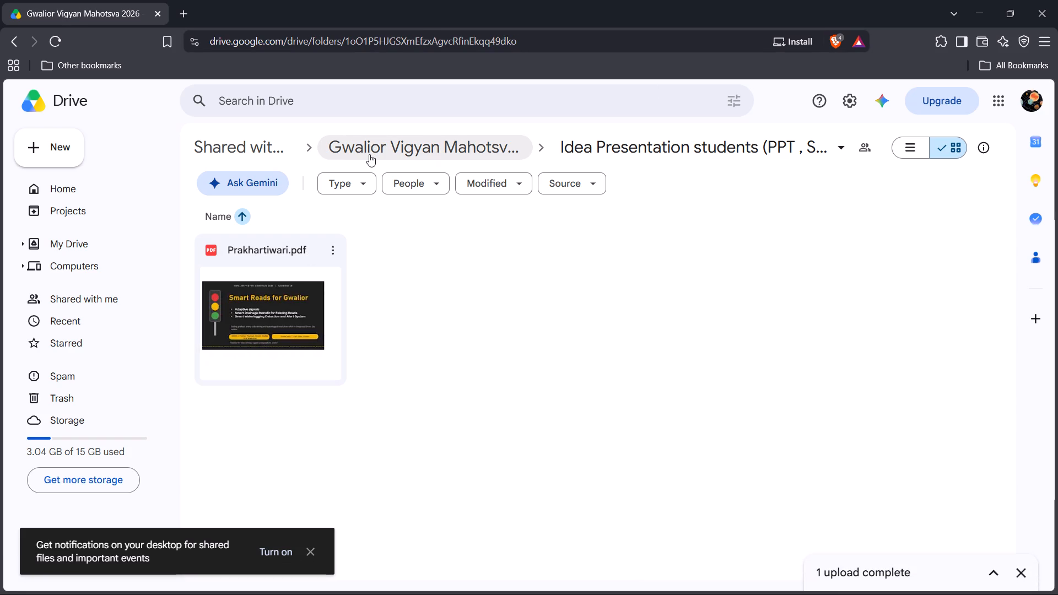
left_click(414, 248)
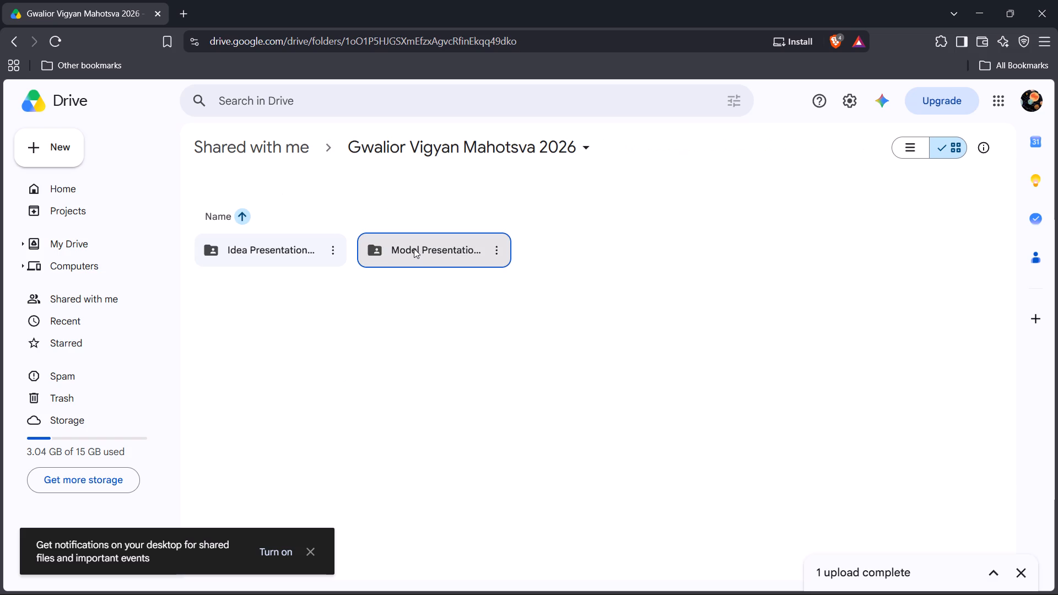
double_click(414, 248)
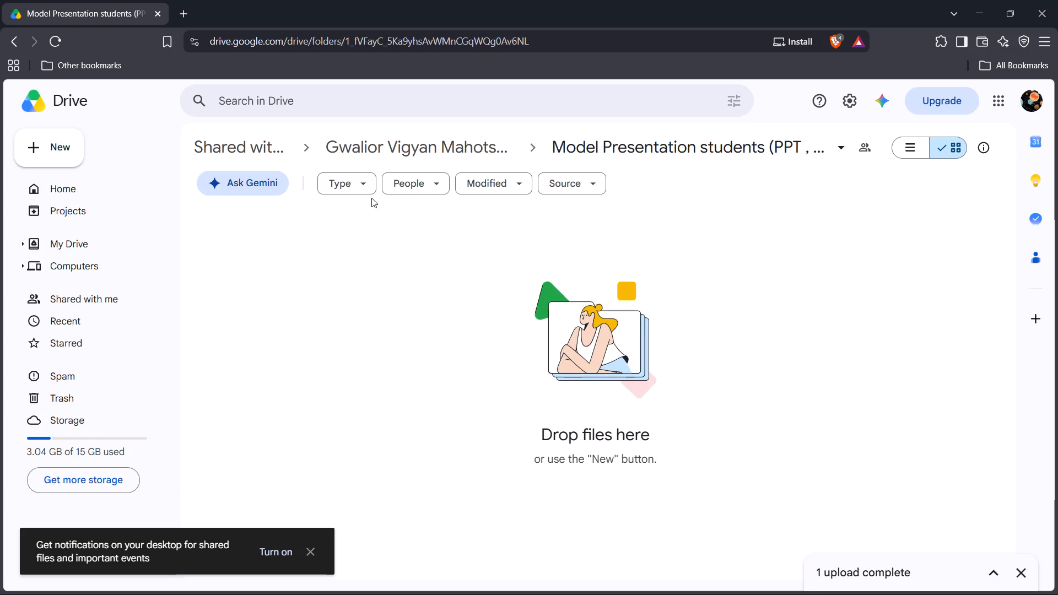
Go to Shared with me and look through the shared folders and files.
left_click(225, 140)
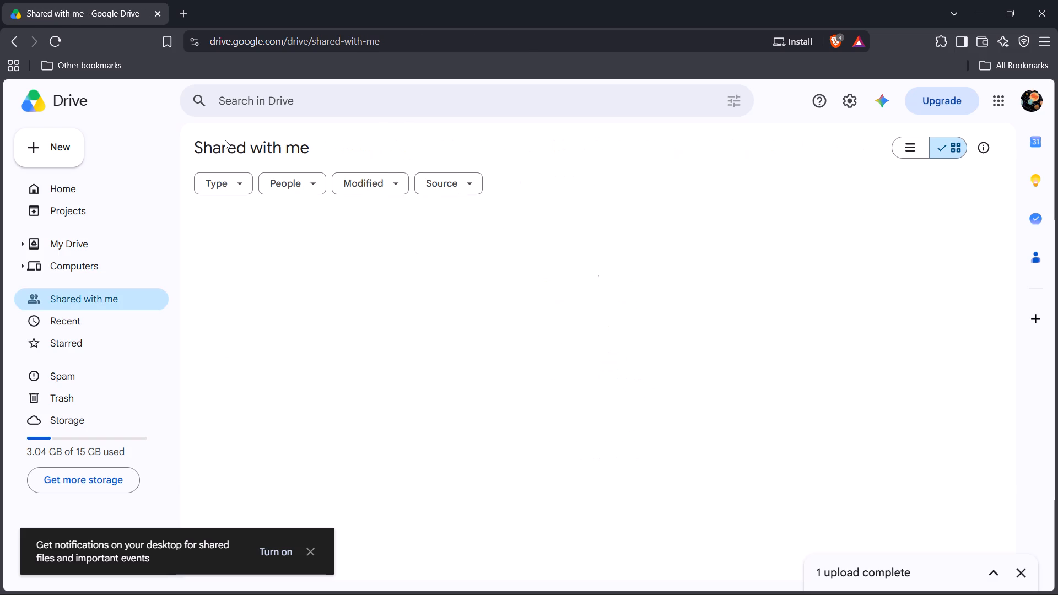
scroll(505, 322, "down", 1)
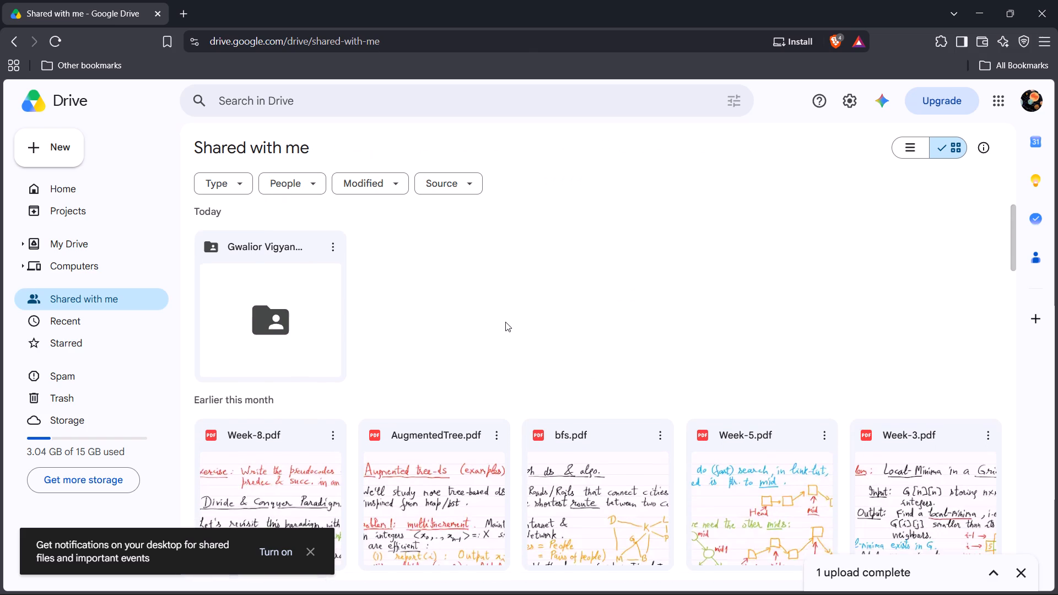
scroll(505, 322, "down", 1)
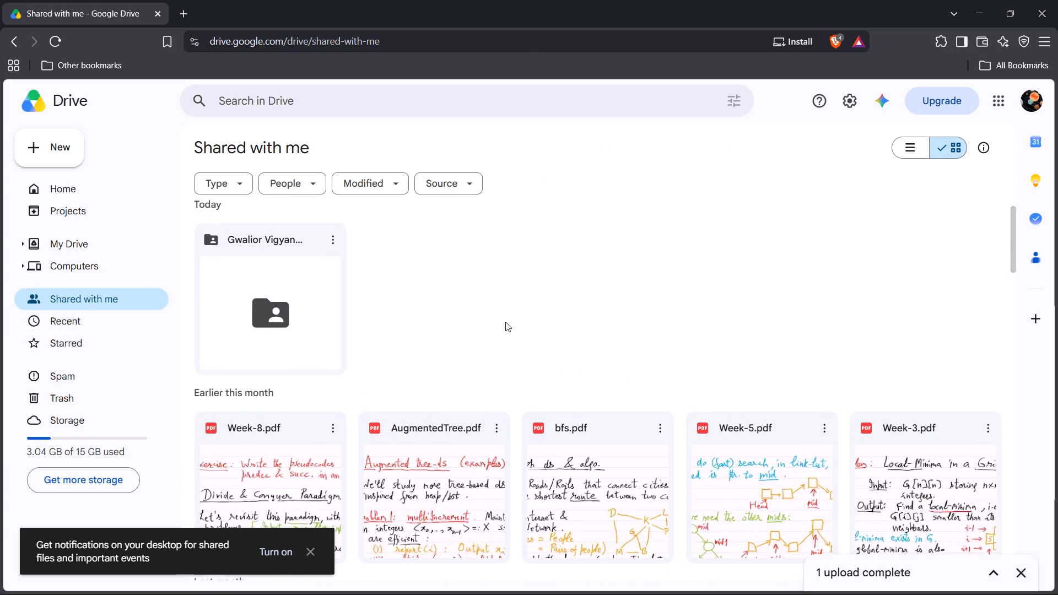
scroll(505, 322, "down", 7)
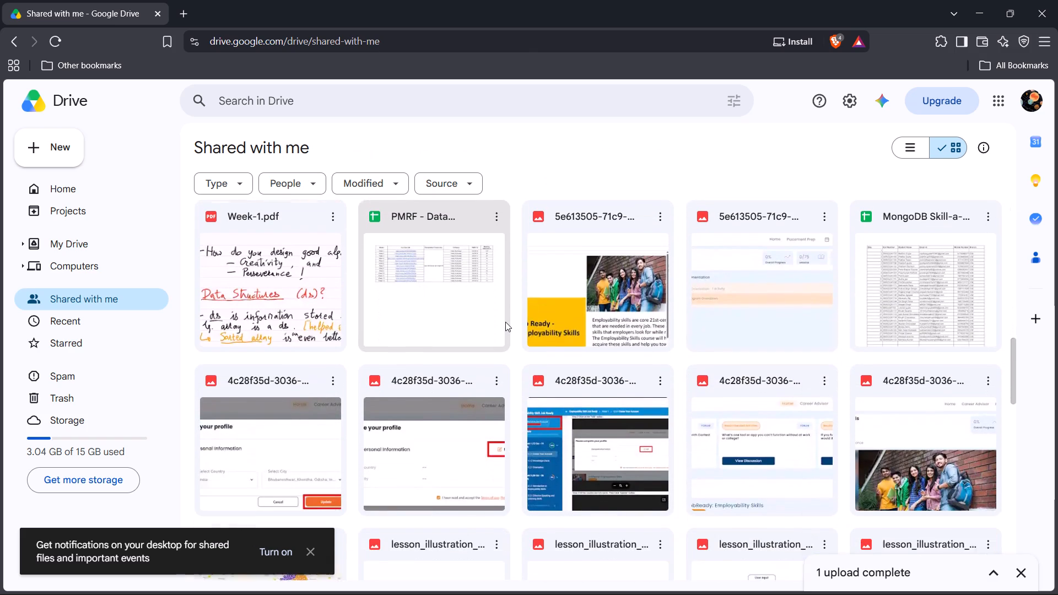
scroll(505, 322, "down", 1)
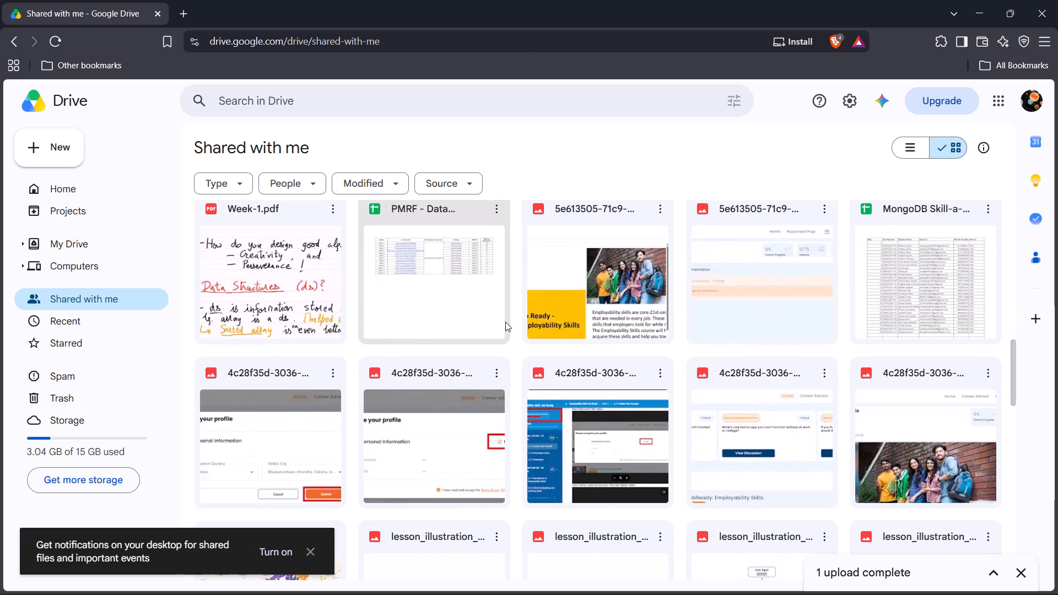
Look through the older files and folders further down the Shared with me list.
scroll(505, 322, "down", 7)
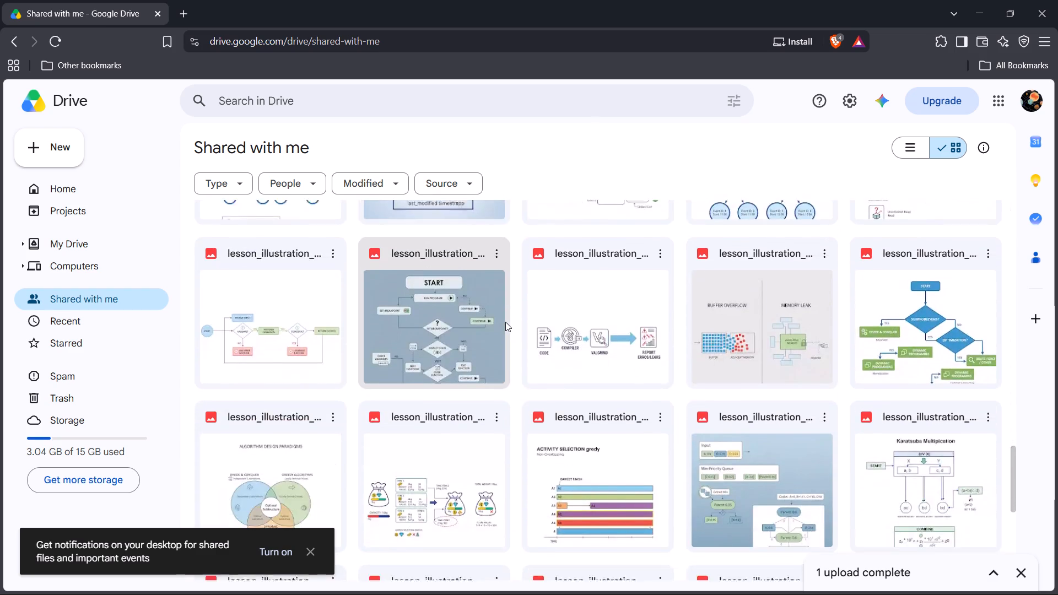
scroll(505, 322, "up", 1)
scroll(505, 322, "down", 9)
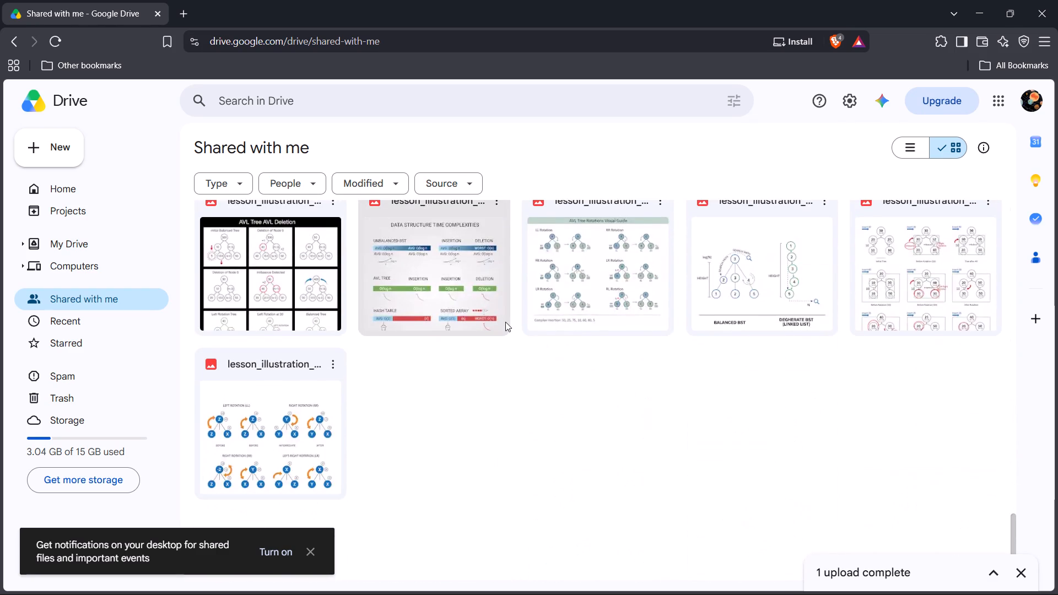
scroll(505, 322, "down", 11)
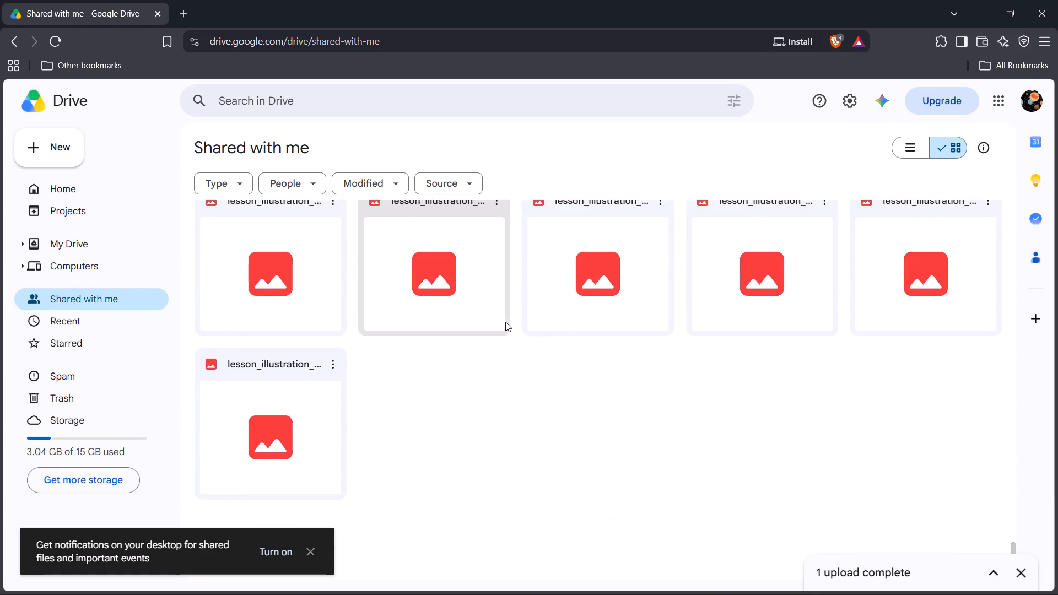
scroll(505, 322, "down", 11)
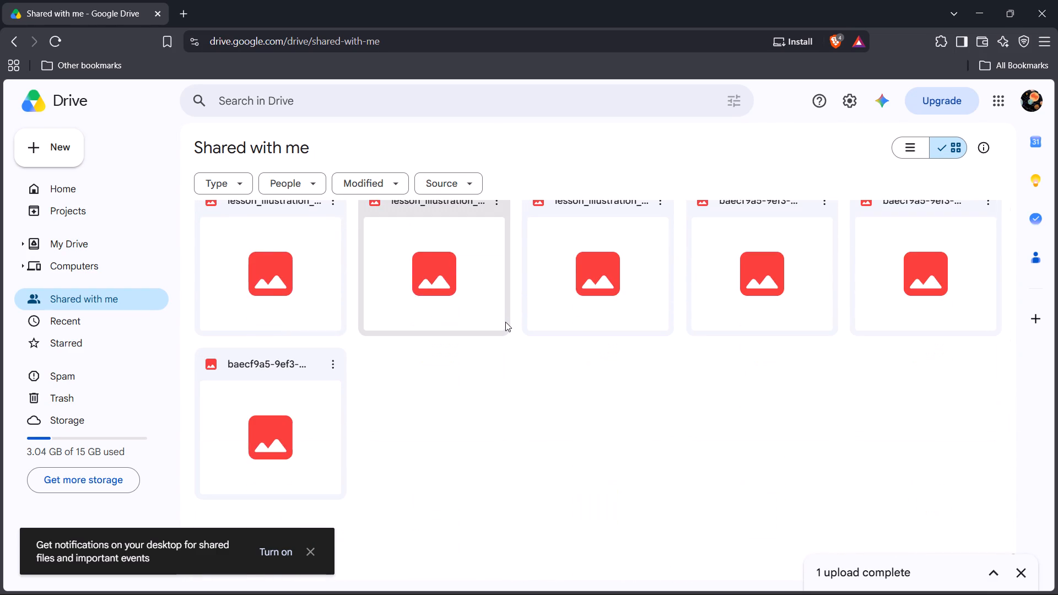
scroll(505, 322, "down", 1)
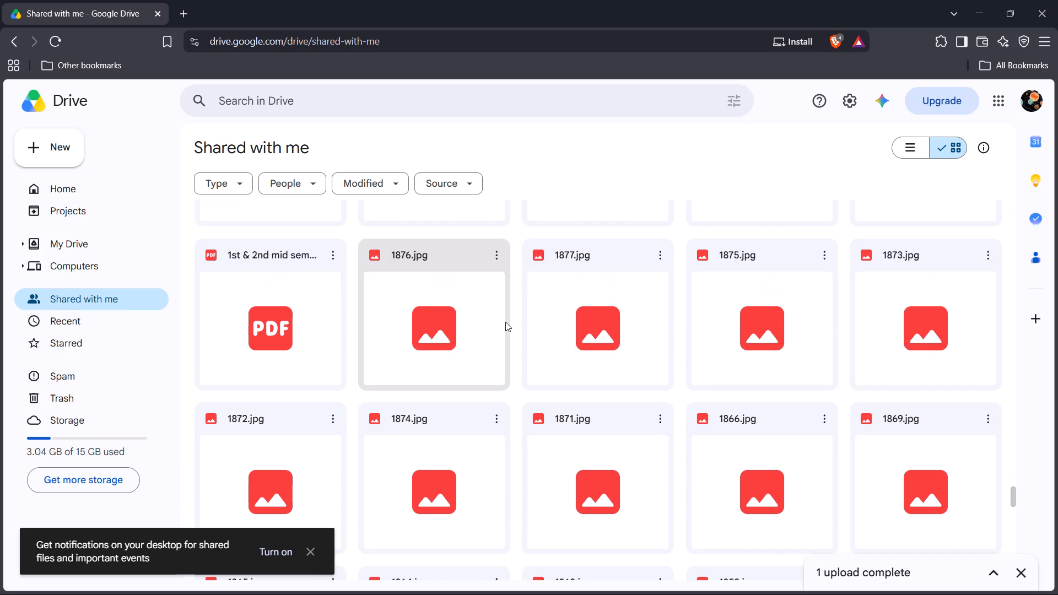
scroll(505, 322, "down", 17)
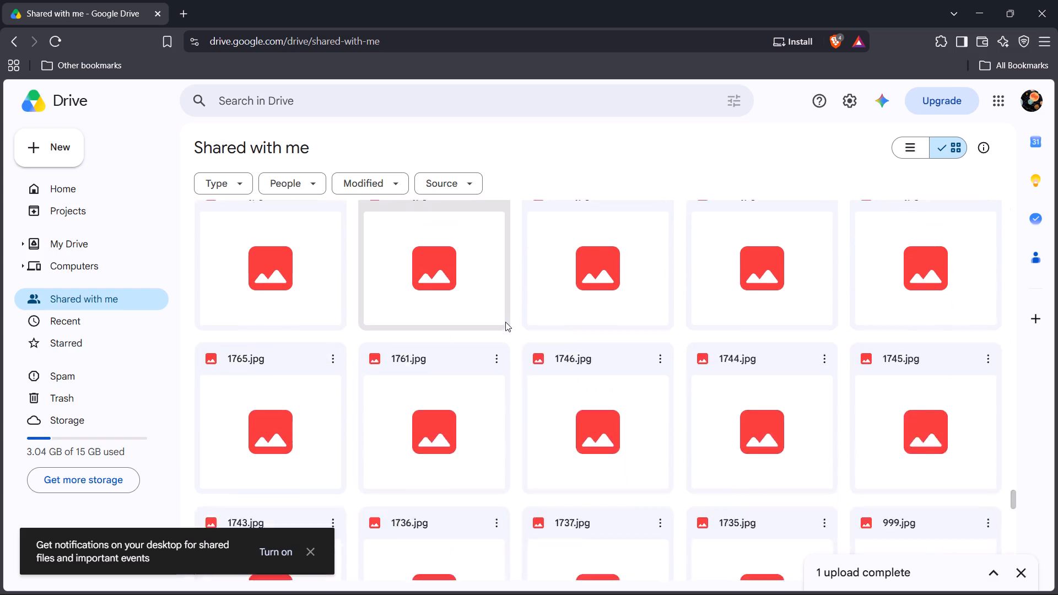
scroll(505, 322, "down", 10)
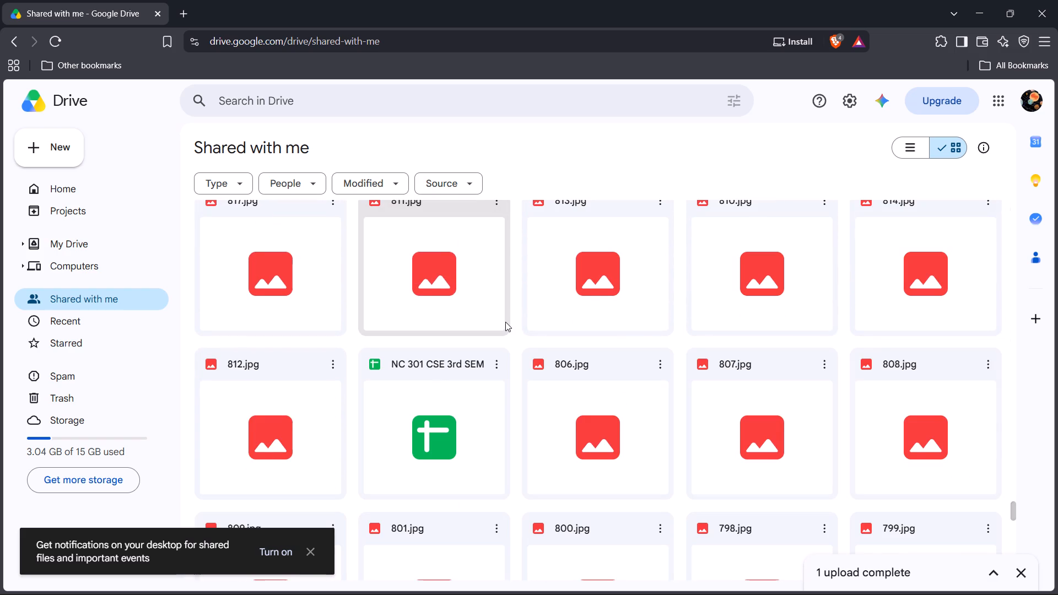
scroll(505, 322, "down", 15)
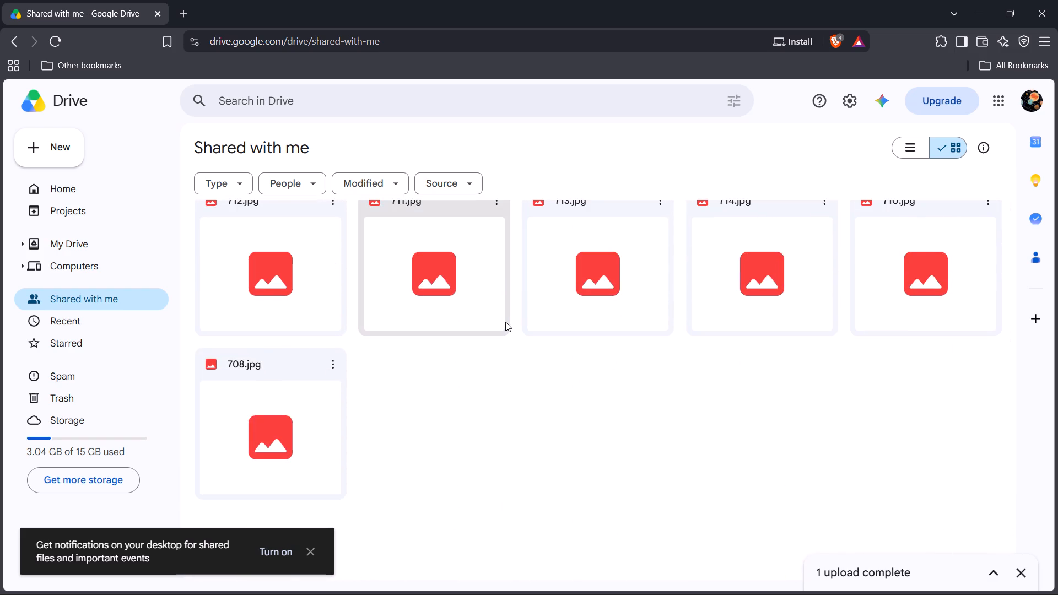
scroll(505, 322, "down", 17)
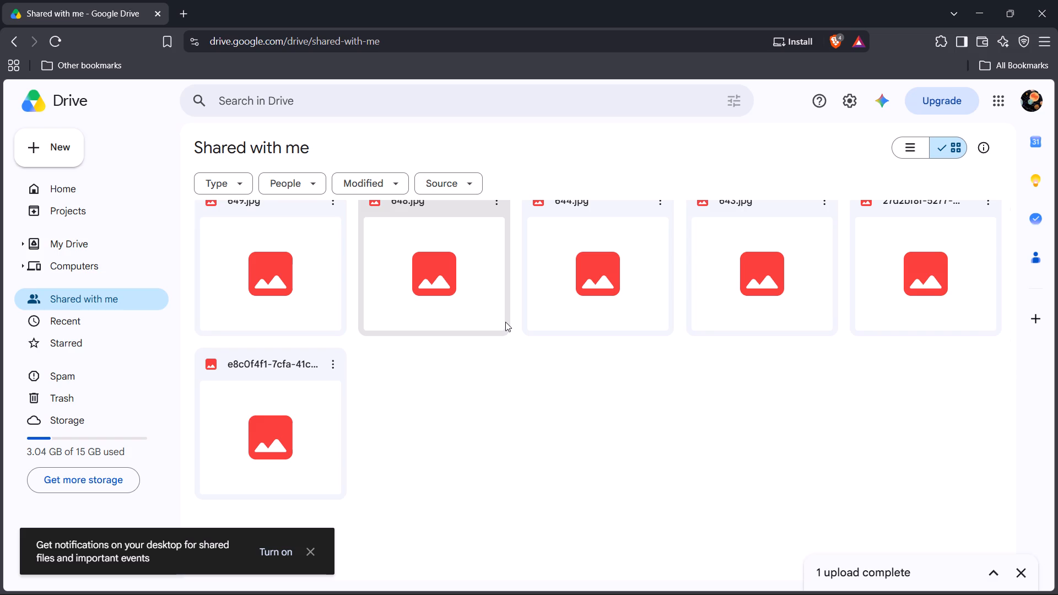